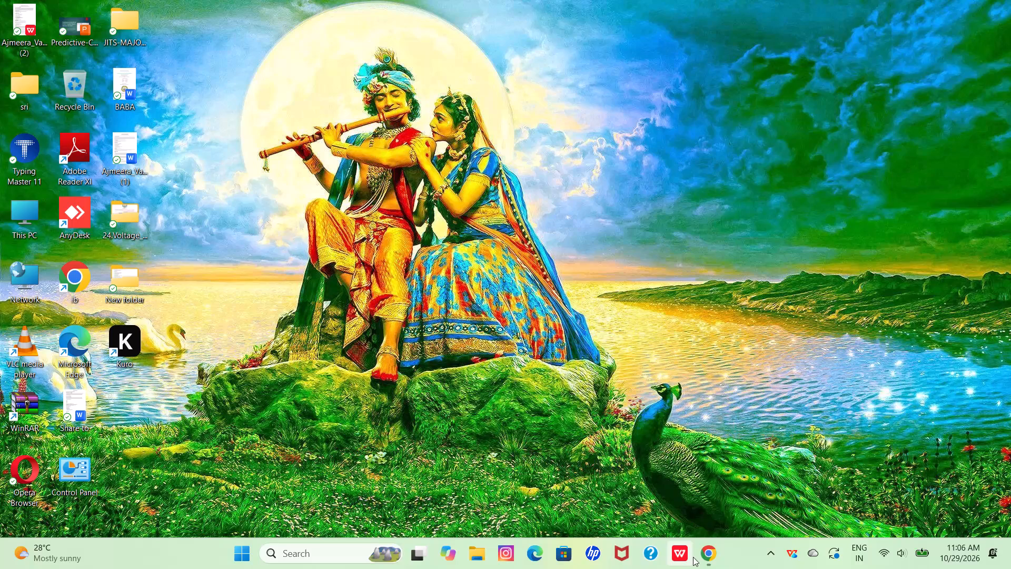
Switch to the Vanajyothi Leads spreadsheet in Chrome and read the filtered leads' call notes, including those in rows 148, 150 and 154.
{"action": "left_click", "coordinate": [703, 557]}
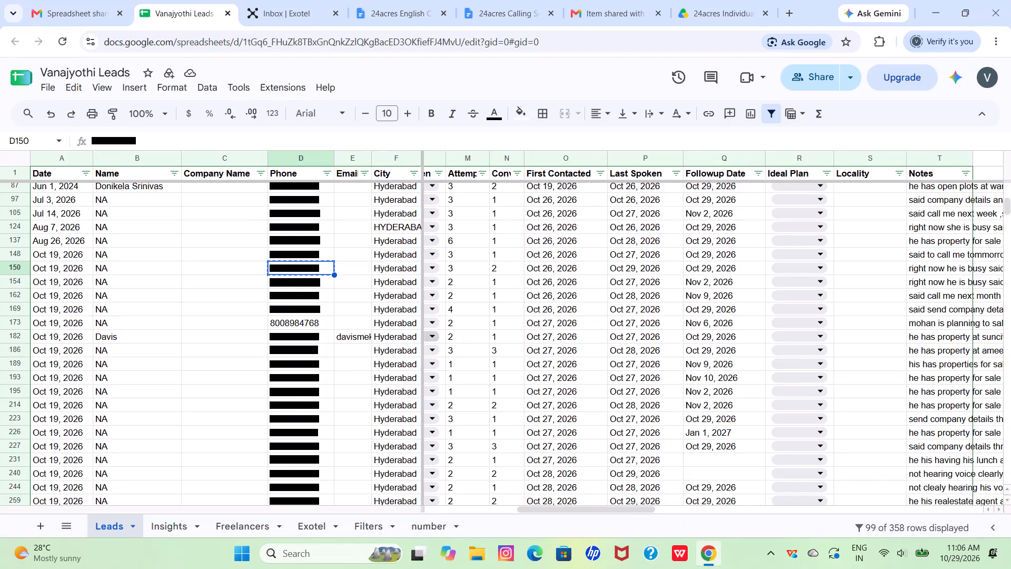
{"action": "left_click", "coordinate": [483, 273]}
{"action": "scroll", "coordinate": [483, 273], "scroll_direction": "left", "scroll_amount": 1}
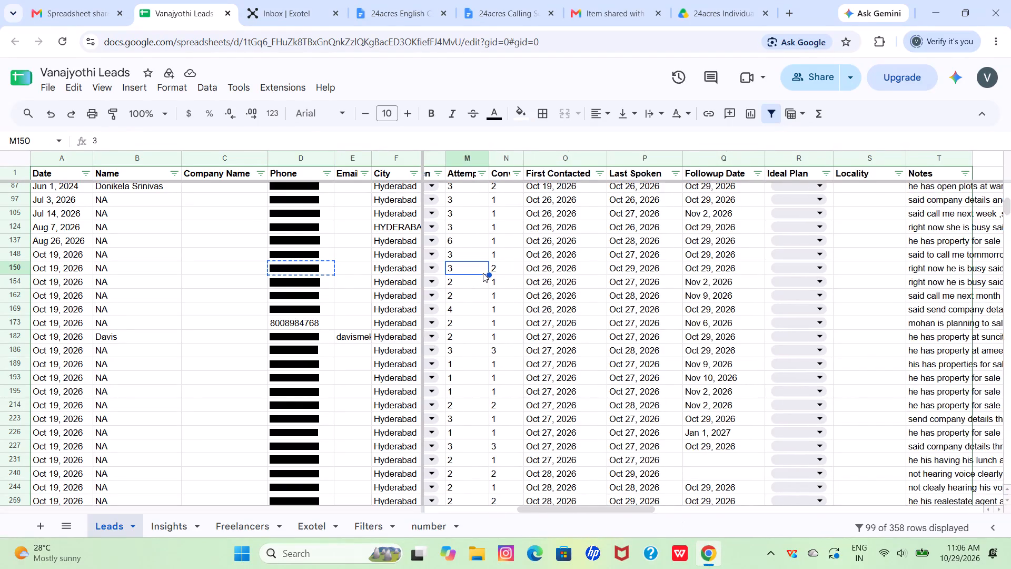
{"action": "scroll", "coordinate": [483, 273], "scroll_direction": "left", "scroll_amount": 3}
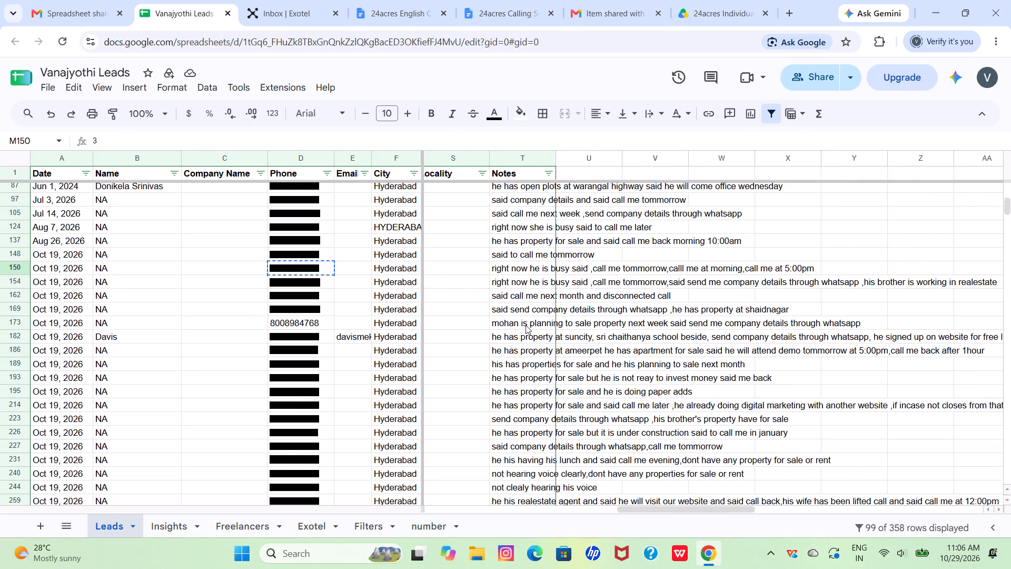
{"action": "left_click", "coordinate": [530, 341]}
{"action": "scroll", "coordinate": [530, 341], "scroll_direction": "up", "scroll_amount": 6}
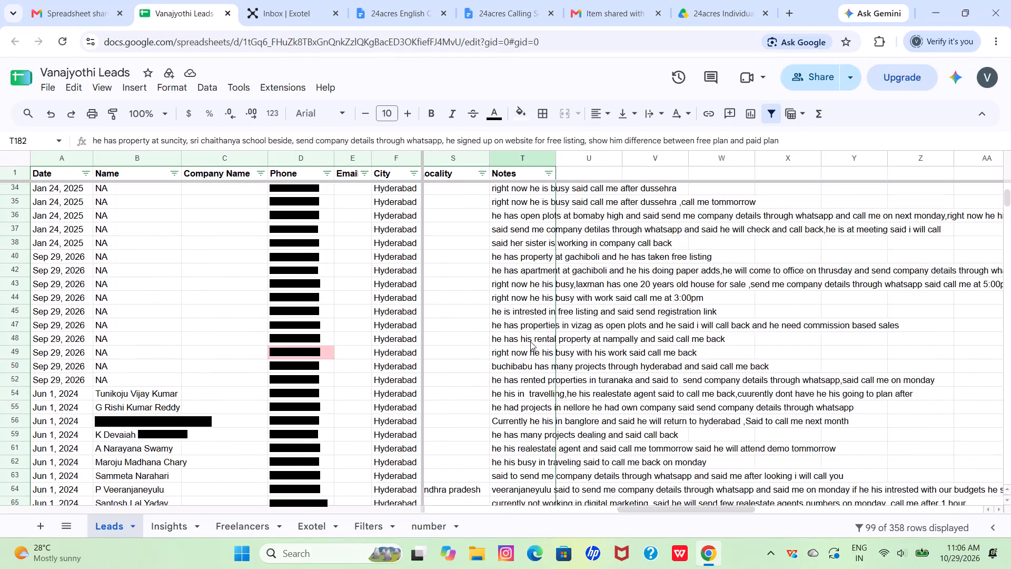
{"action": "scroll", "coordinate": [530, 341], "scroll_direction": "up", "scroll_amount": 4}
{"action": "scroll", "coordinate": [530, 341], "scroll_direction": "down", "scroll_amount": 1}
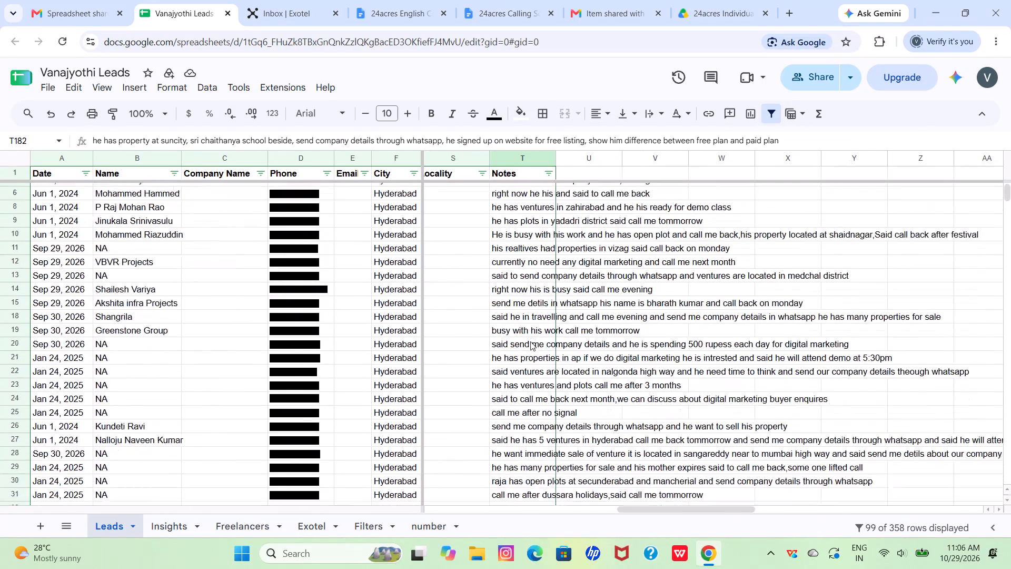
{"action": "scroll", "coordinate": [530, 341], "scroll_direction": "down", "scroll_amount": 1}
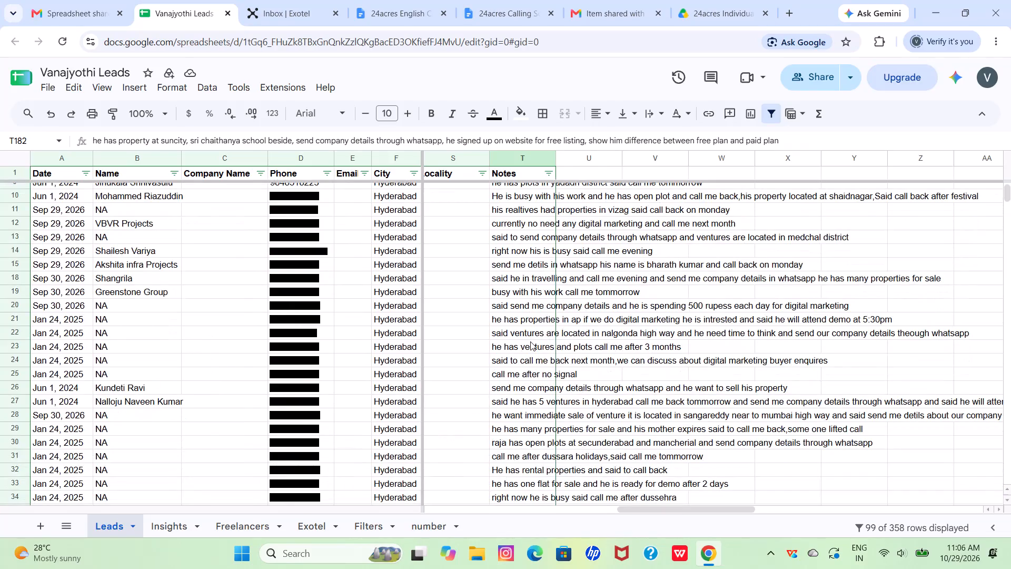
{"action": "scroll", "coordinate": [530, 341], "scroll_direction": "down", "scroll_amount": 2}
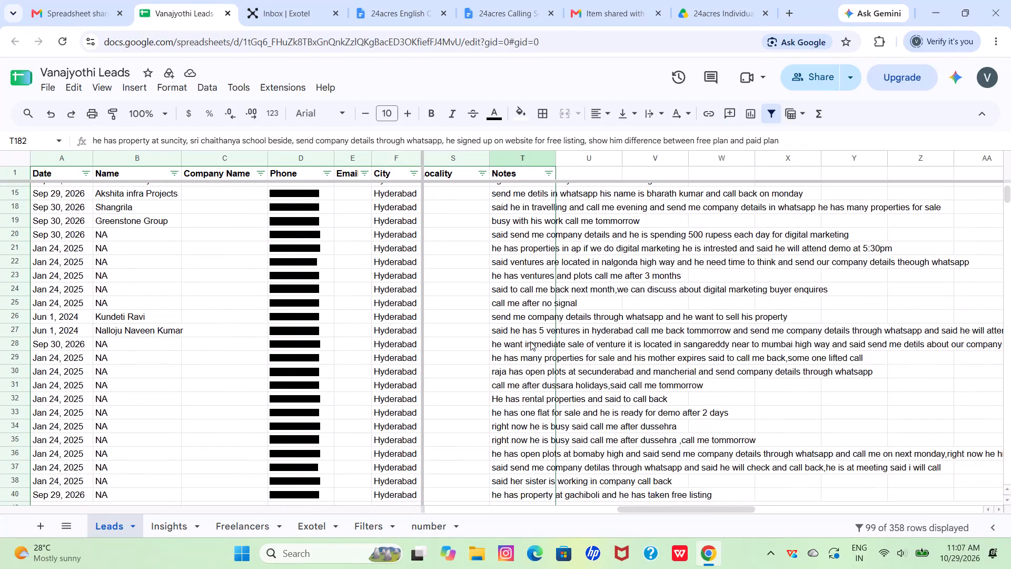
{"action": "scroll", "coordinate": [530, 341], "scroll_direction": "down", "scroll_amount": 3}
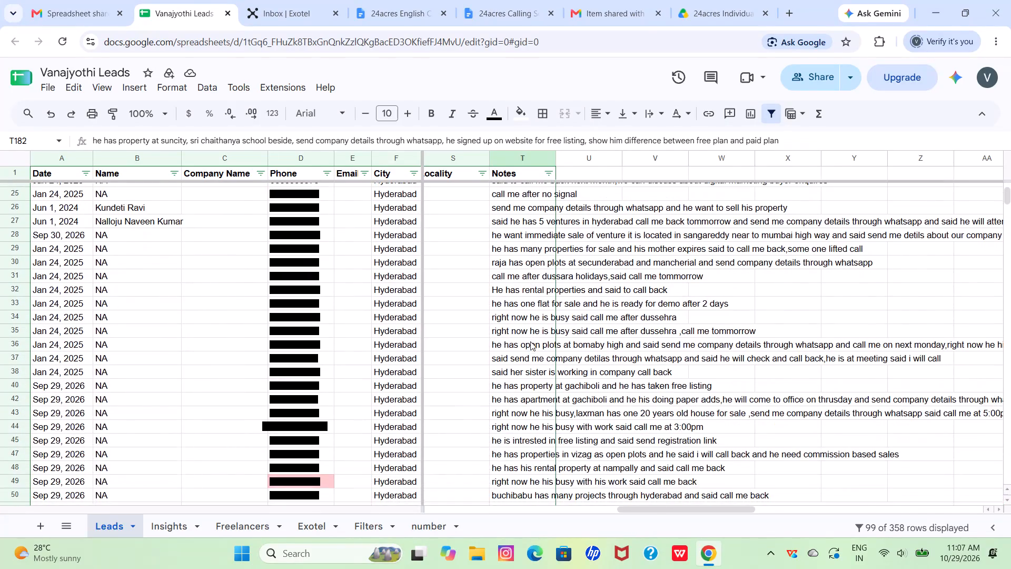
{"action": "scroll", "coordinate": [530, 341], "scroll_direction": "down", "scroll_amount": 1}
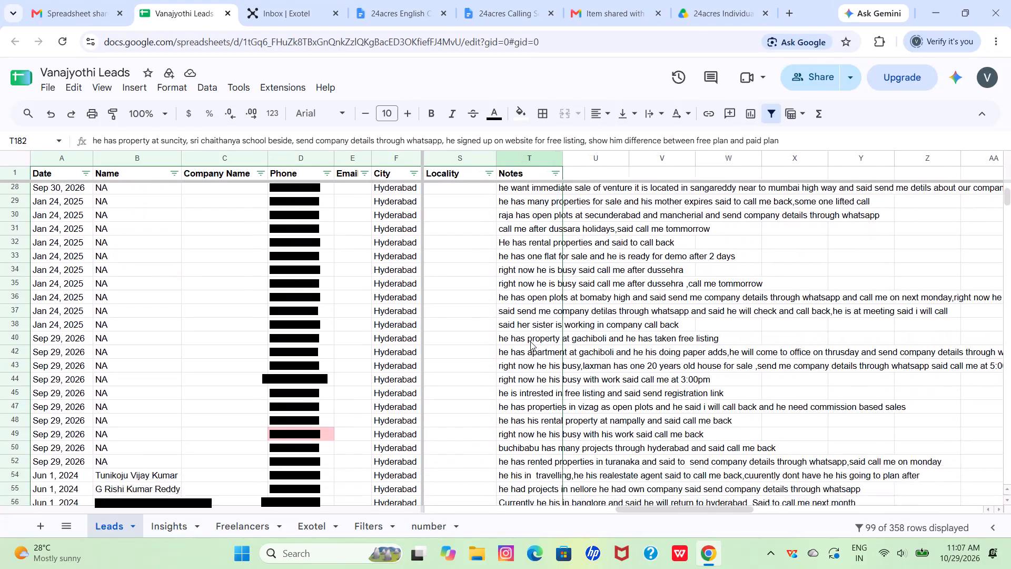
{"action": "scroll", "coordinate": [530, 341], "scroll_direction": "down", "scroll_amount": 4}
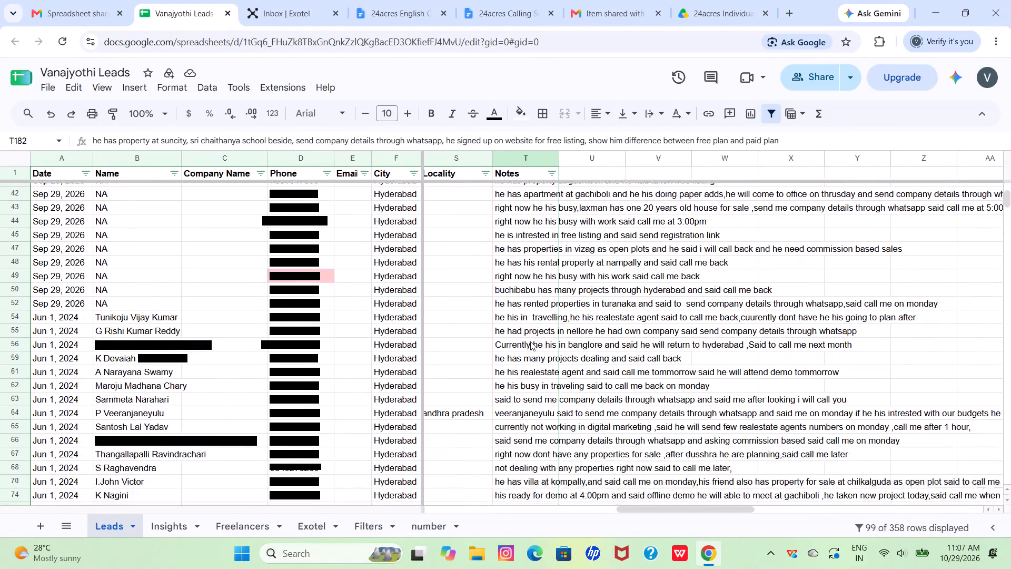
{"action": "scroll", "coordinate": [530, 341], "scroll_direction": "down", "scroll_amount": 3}
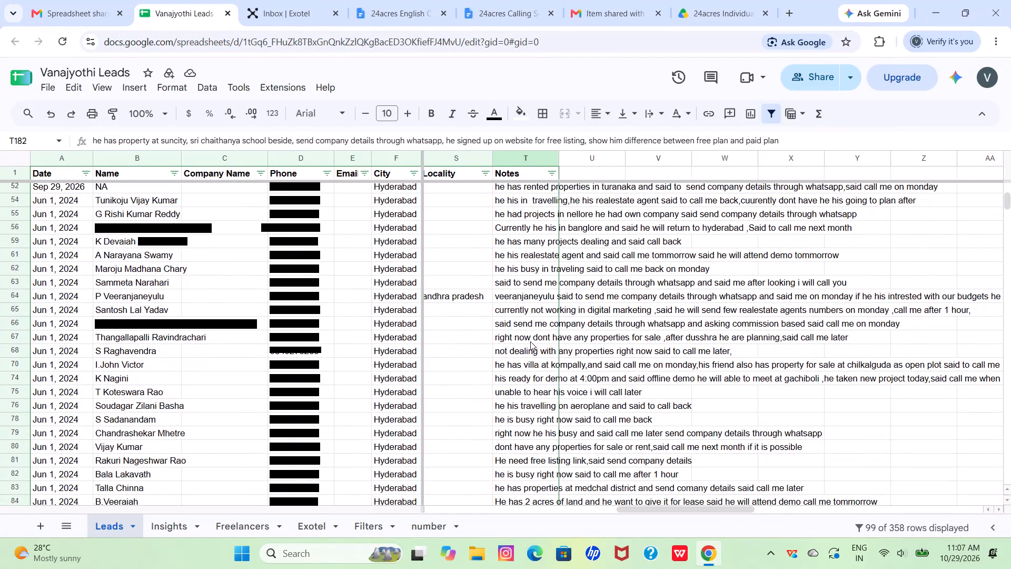
{"action": "scroll", "coordinate": [530, 341], "scroll_direction": "down", "scroll_amount": 3}
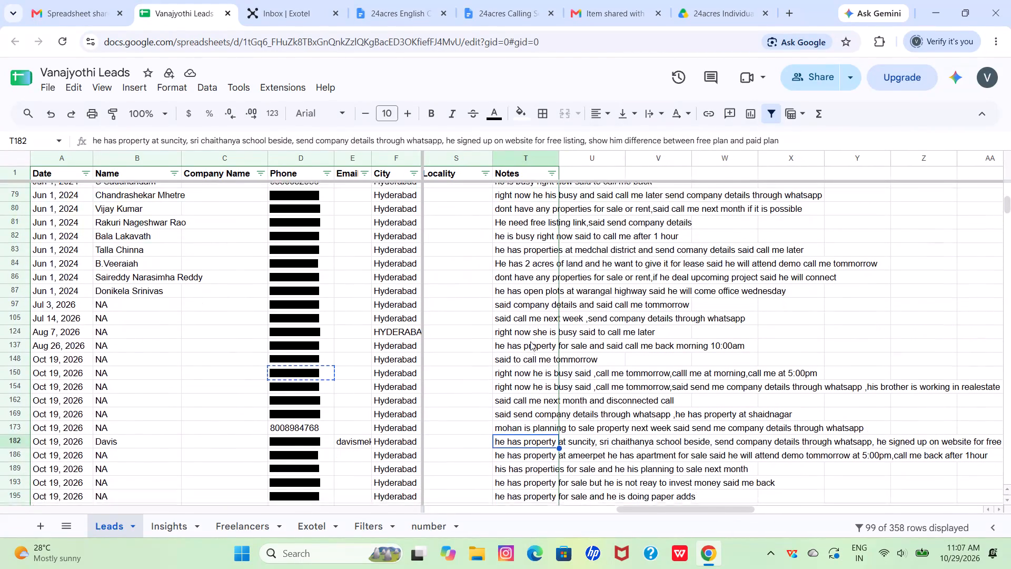
{"action": "scroll", "coordinate": [530, 341], "scroll_direction": "down", "scroll_amount": 4}
{"action": "scroll", "coordinate": [530, 341], "scroll_direction": "up", "scroll_amount": 2}
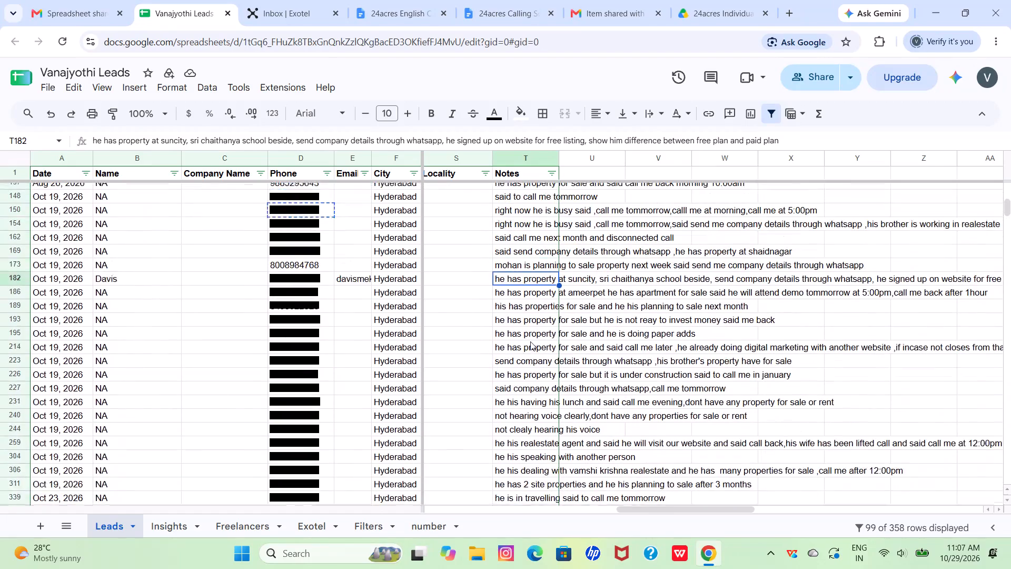
{"action": "scroll", "coordinate": [530, 341], "scroll_direction": "up", "scroll_amount": 1}
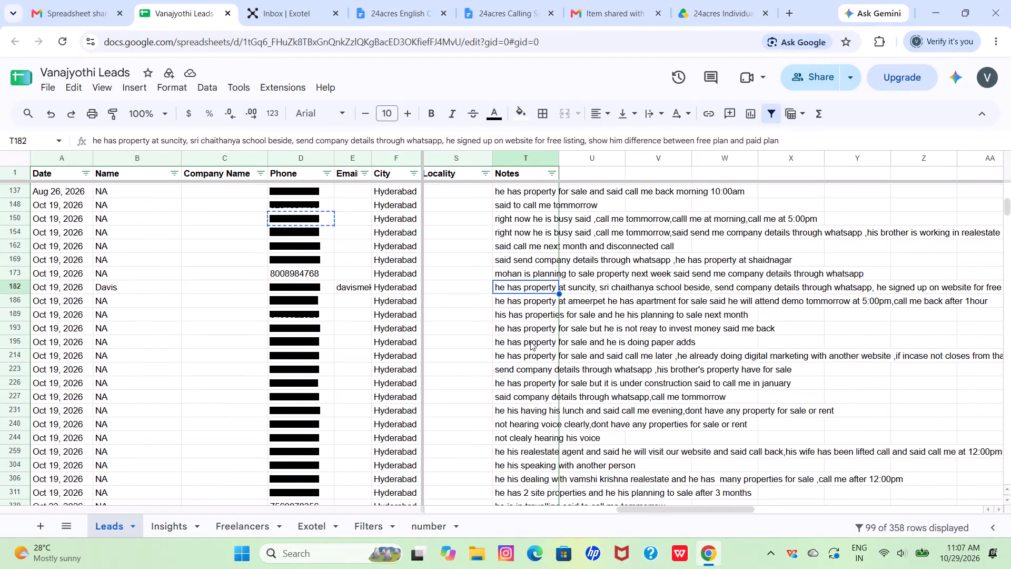
{"action": "left_click", "coordinate": [514, 203]}
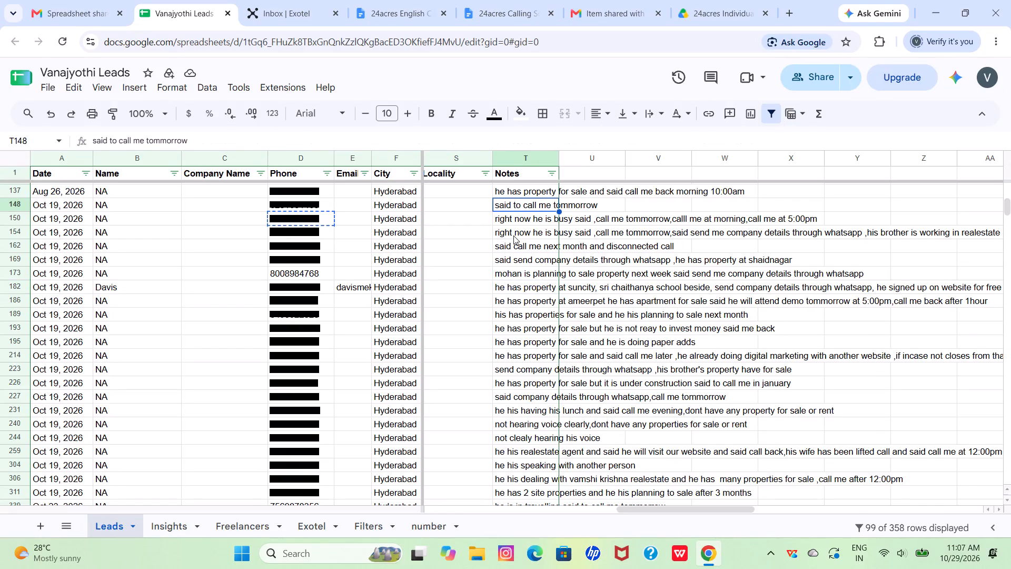
{"action": "left_click", "coordinate": [513, 236]}
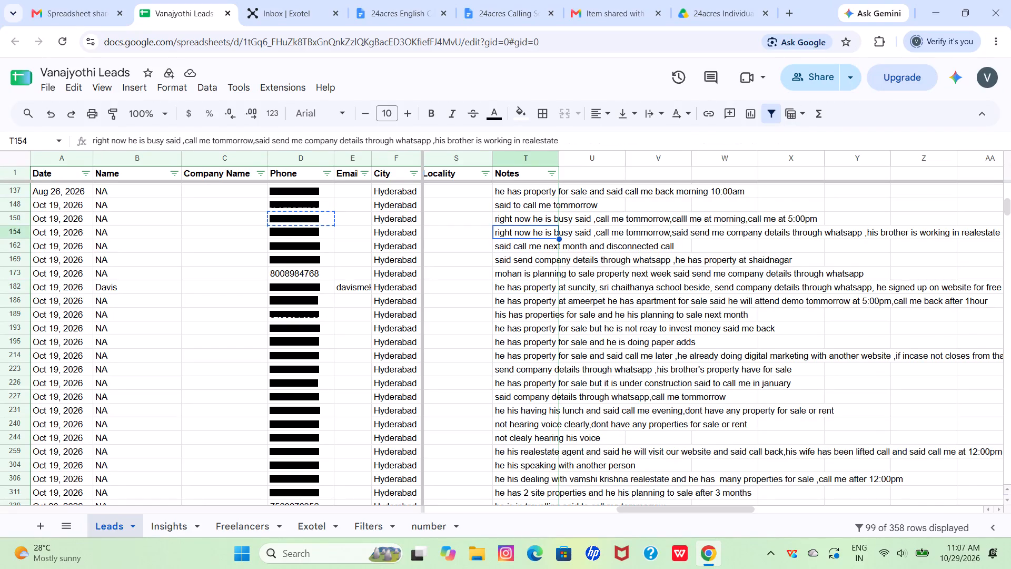
{"action": "left_click", "coordinate": [510, 227]}
{"action": "left_click", "coordinate": [495, 213]}
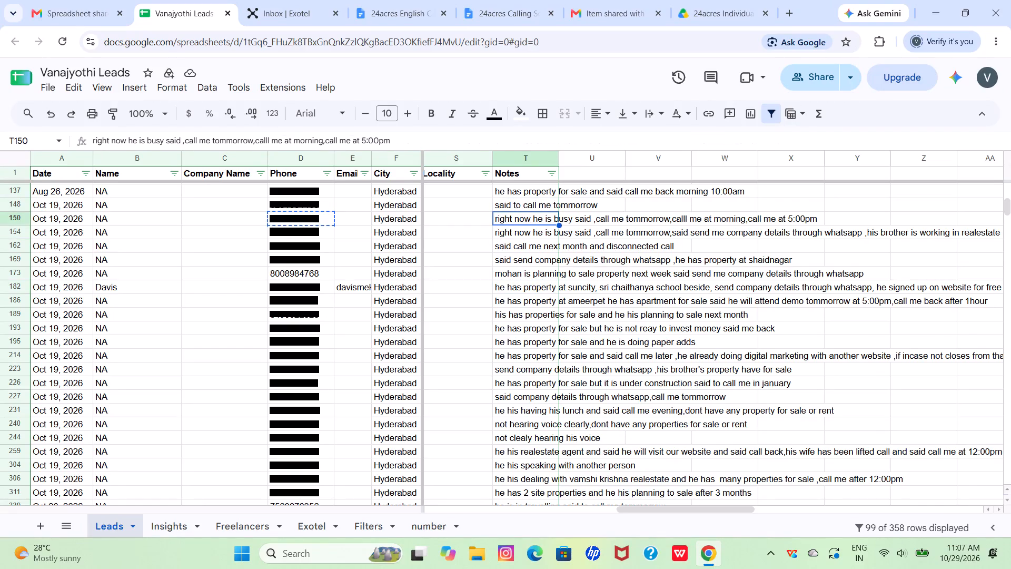
Update the call counts for the lead in row 150: set the attempts to 4 and the Conv value to 3.
{"action": "scroll", "coordinate": [495, 213], "scroll_direction": "right", "scroll_amount": 3}
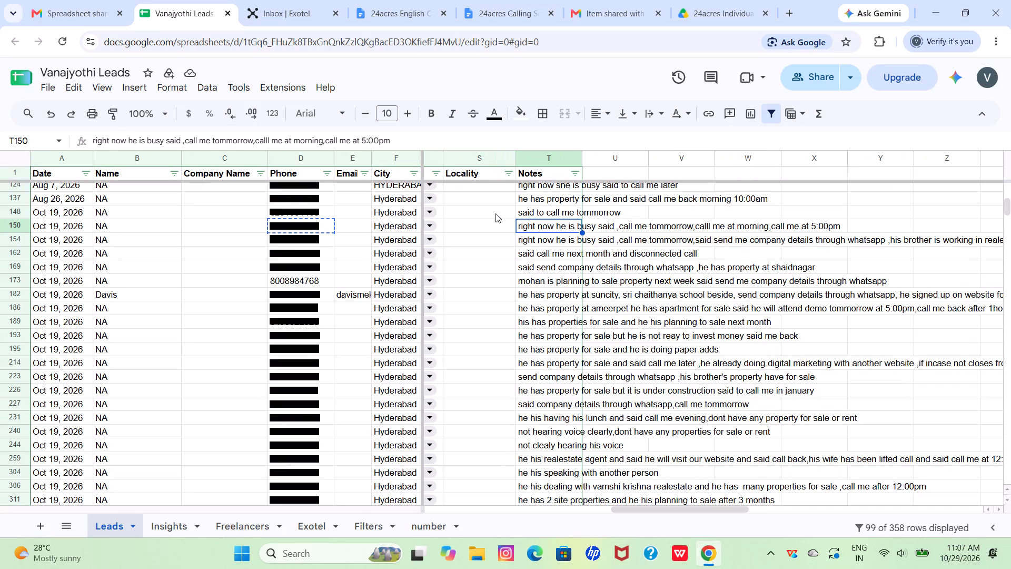
{"action": "scroll", "coordinate": [495, 213], "scroll_direction": "right", "scroll_amount": 3}
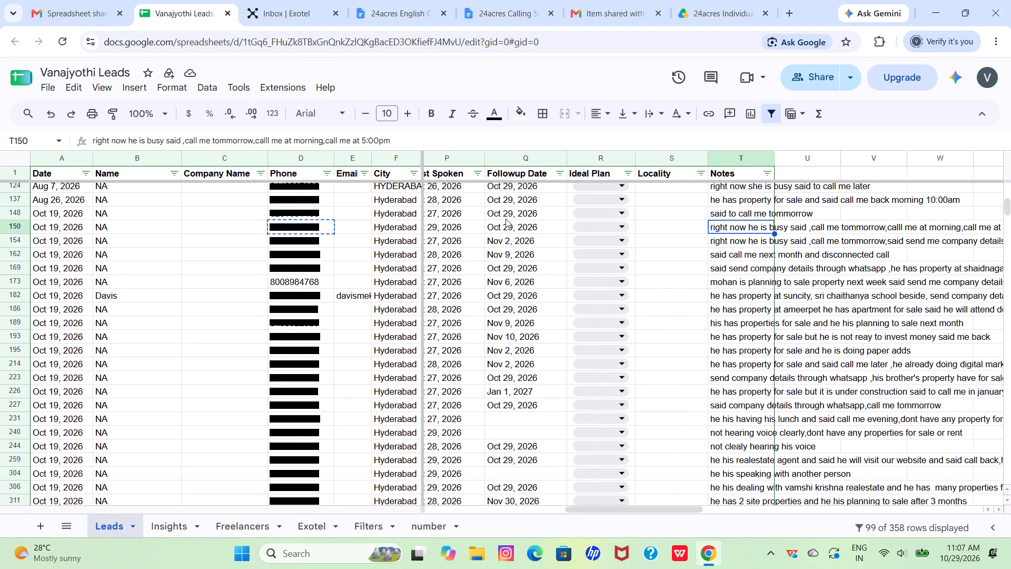
{"action": "scroll", "coordinate": [506, 219], "scroll_direction": "right", "scroll_amount": 3}
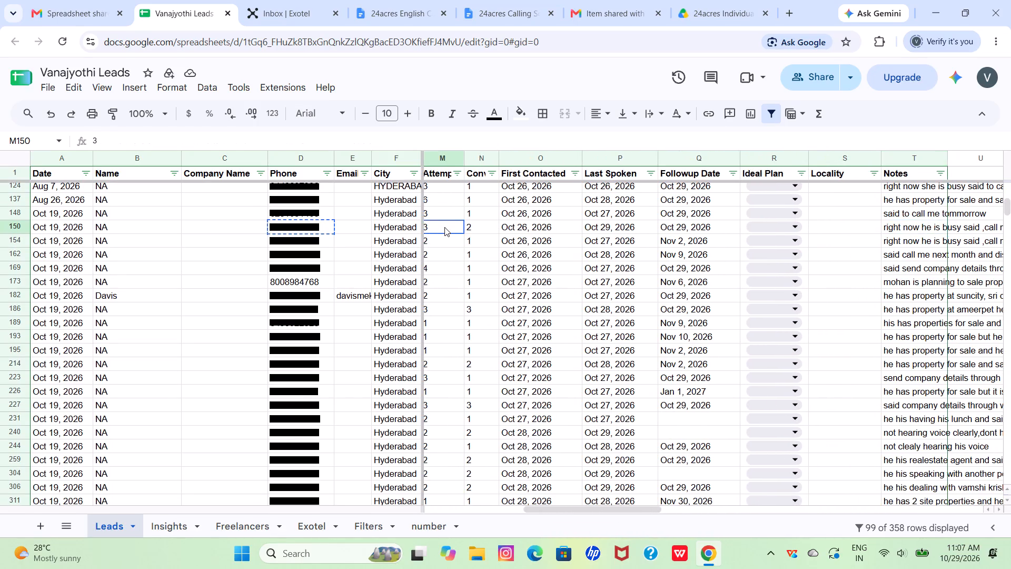
{"action": "left_click", "coordinate": [444, 227]}
{"action": "scroll", "coordinate": [444, 227], "scroll_direction": "right", "scroll_amount": 1}
{"action": "key", "text": "3"}
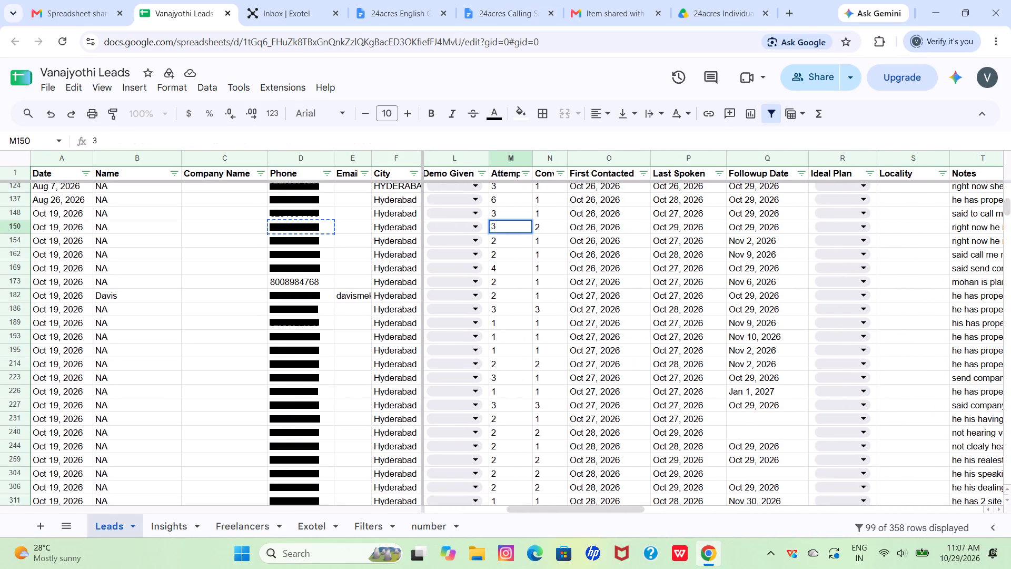
{"action": "key", "text": "4"}
{"action": "key", "text": "BackSpace"}
{"action": "key", "text": "BackSpace"}
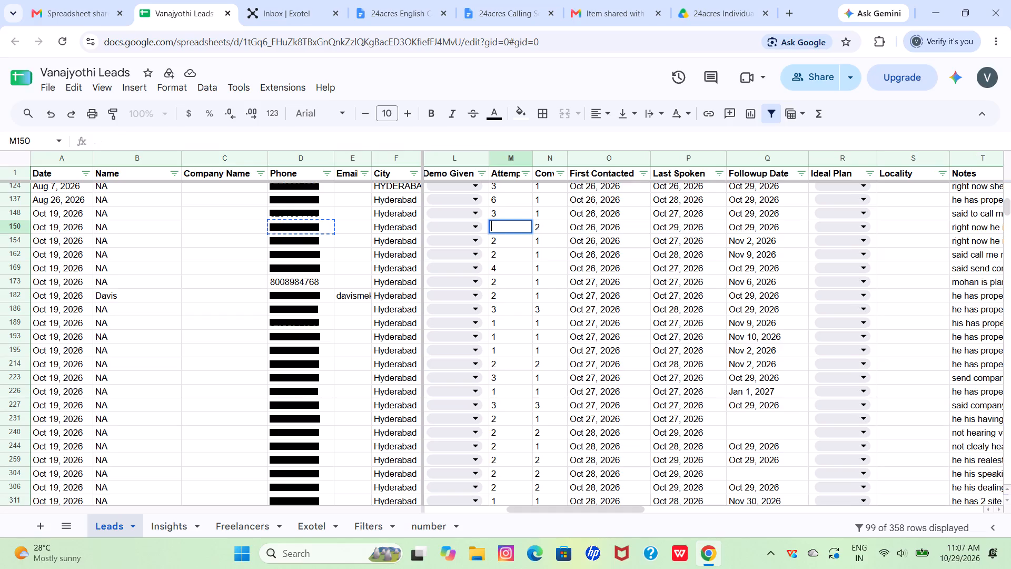
{"action": "key", "text": "4"}
{"action": "left_click", "coordinate": [562, 228]}
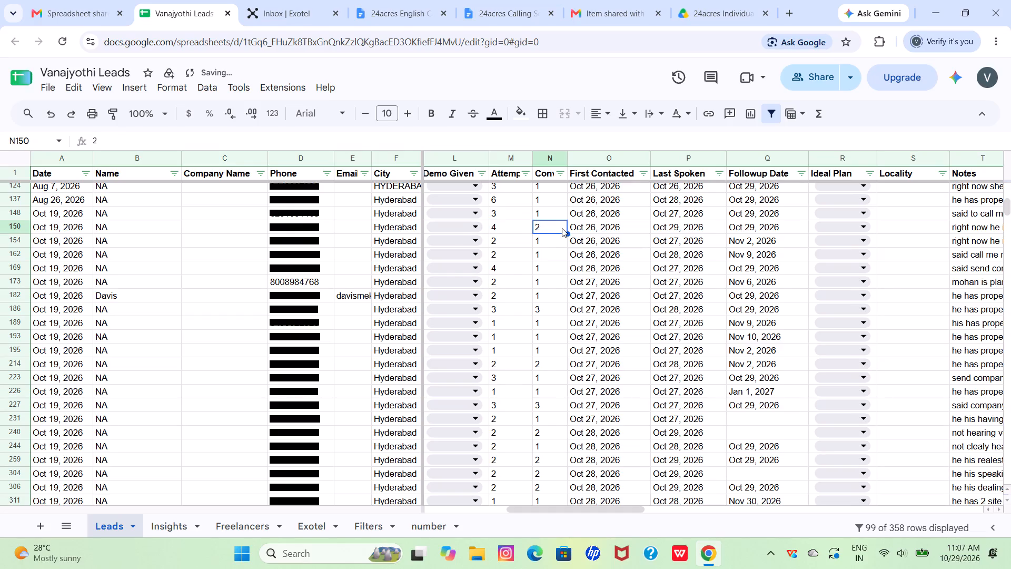
{"action": "key", "text": "3"}
{"action": "left_click", "coordinate": [603, 224]}
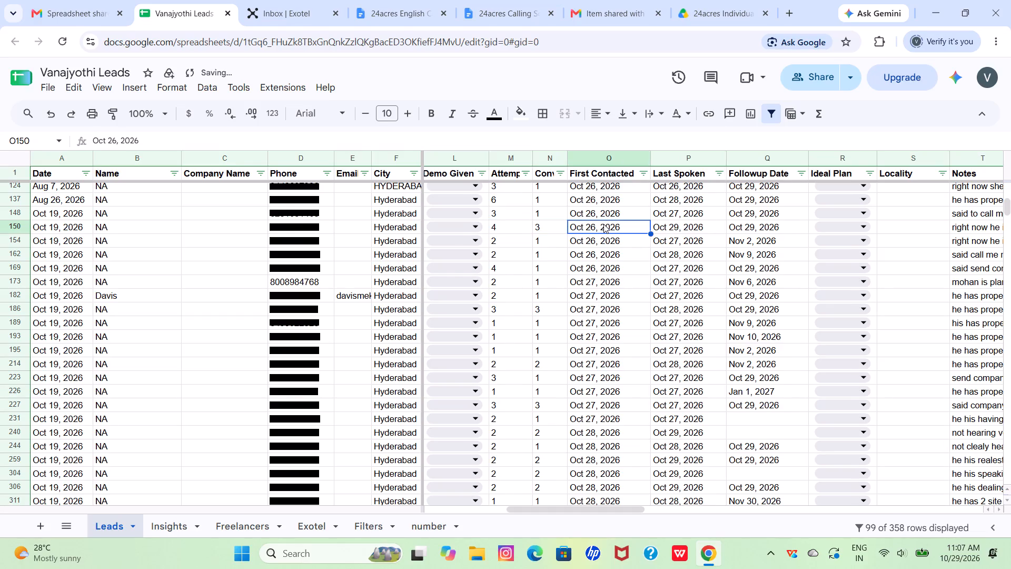
Review the call notes and follow-up dates of the filtered leads around row 137.
{"action": "scroll", "coordinate": [603, 224], "scroll_direction": "left", "scroll_amount": 4}
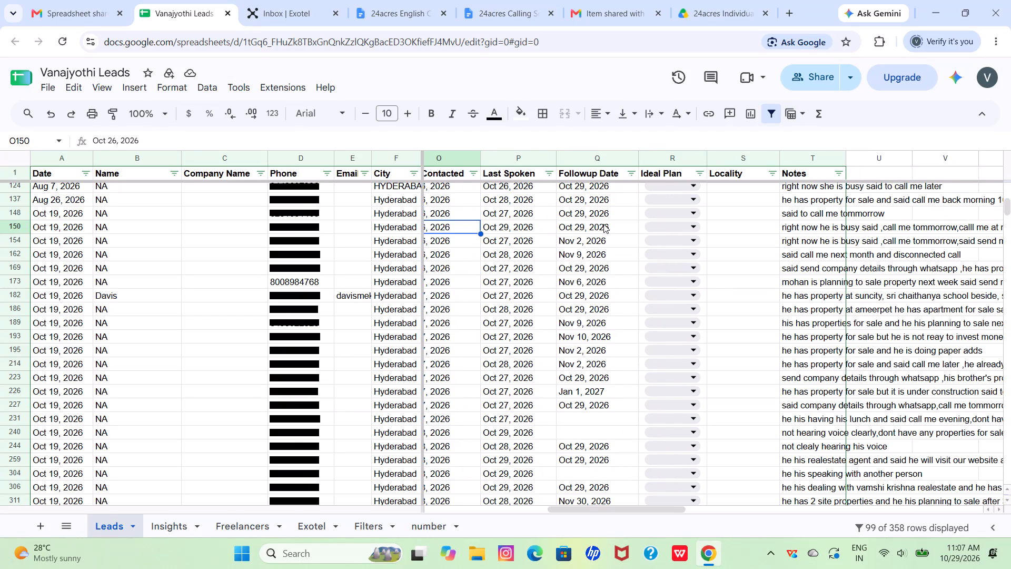
{"action": "left_click", "coordinate": [770, 199]}
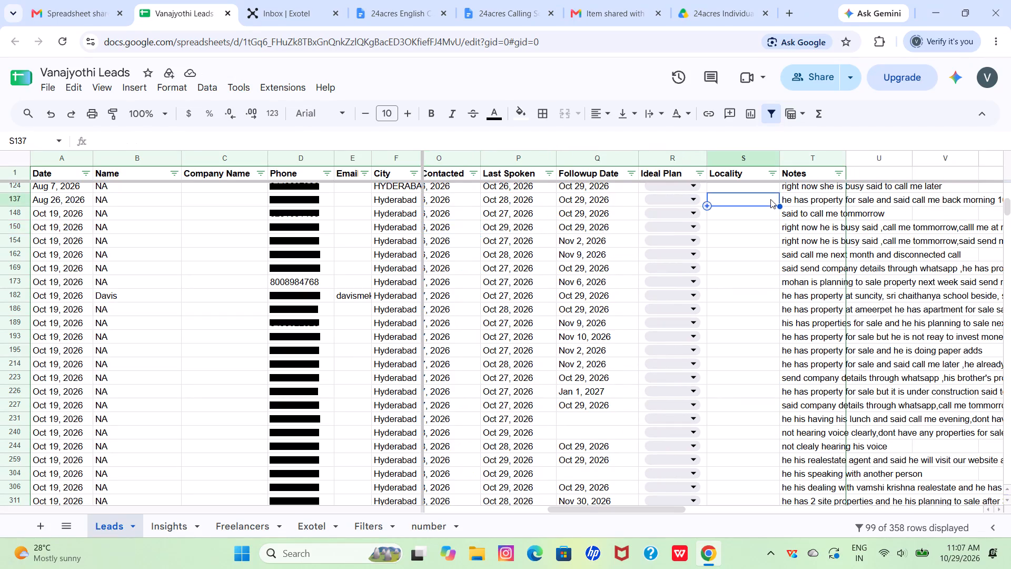
{"action": "scroll", "coordinate": [770, 199], "scroll_direction": "left", "scroll_amount": 4}
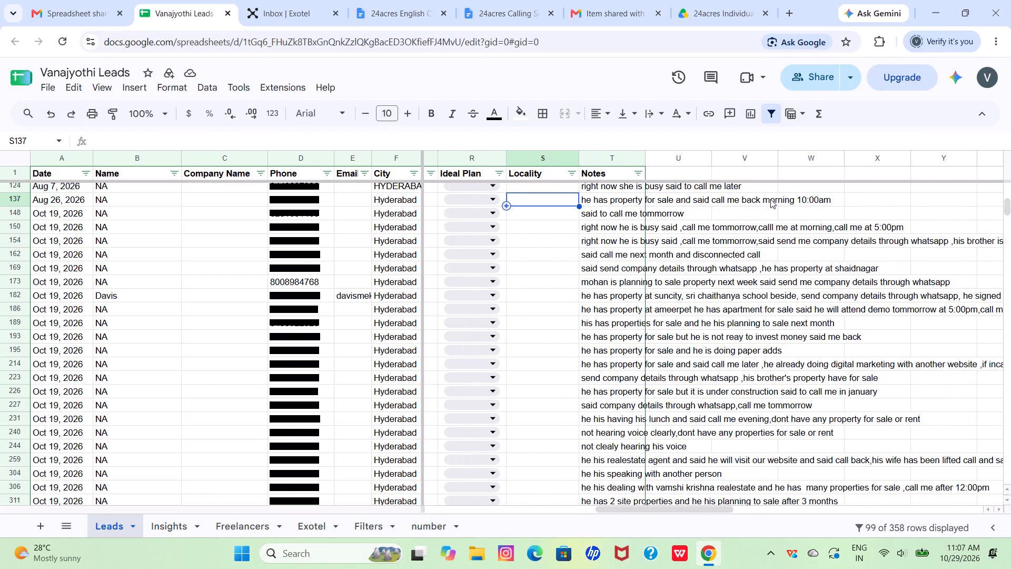
{"action": "scroll", "coordinate": [770, 199], "scroll_direction": "right", "scroll_amount": 2}
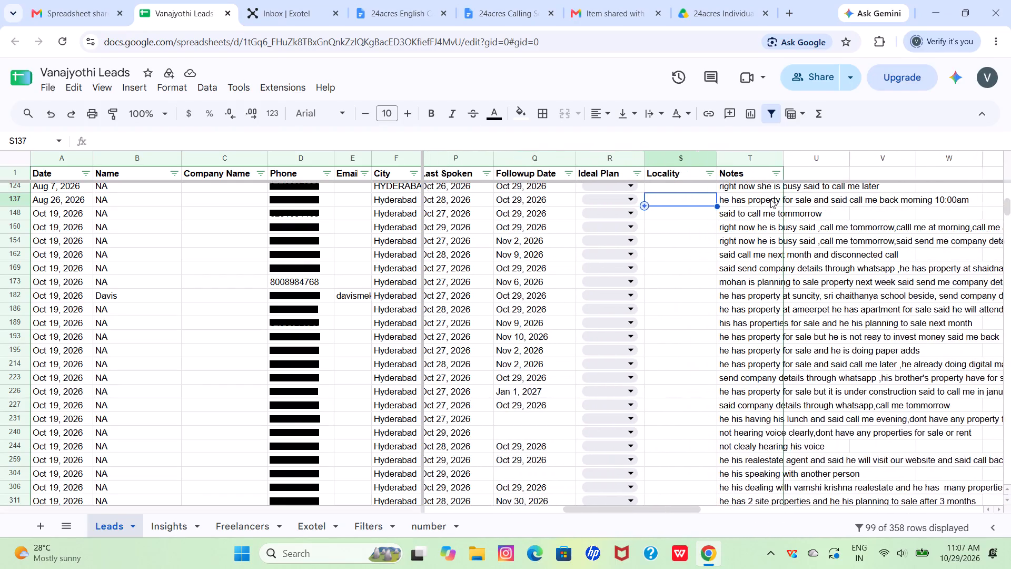
{"action": "scroll", "coordinate": [770, 199], "scroll_direction": "right", "scroll_amount": 6}
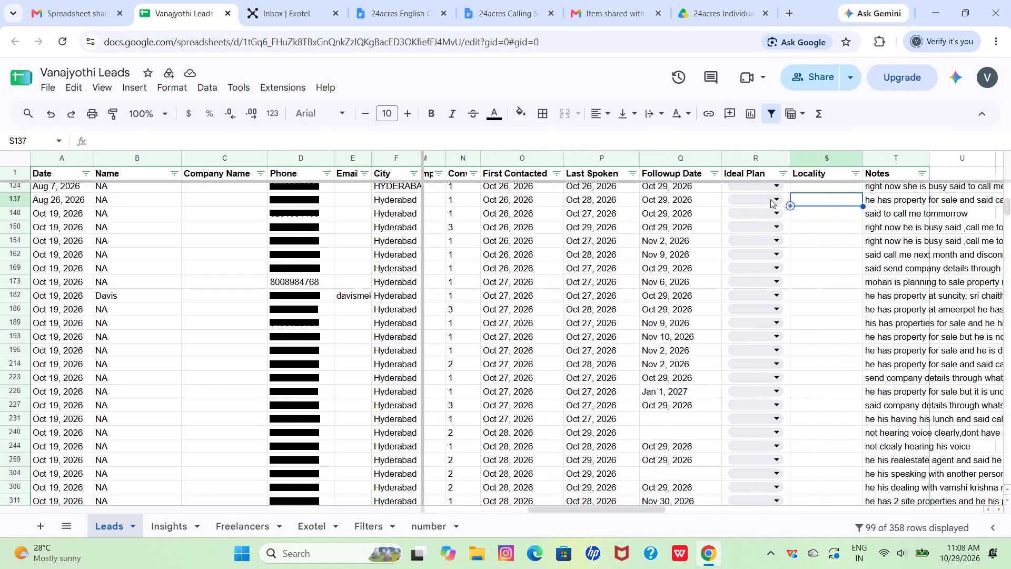
{"action": "scroll", "coordinate": [770, 199], "scroll_direction": "left", "scroll_amount": 3}
{"action": "scroll", "coordinate": [770, 199], "scroll_direction": "up", "scroll_amount": 1}
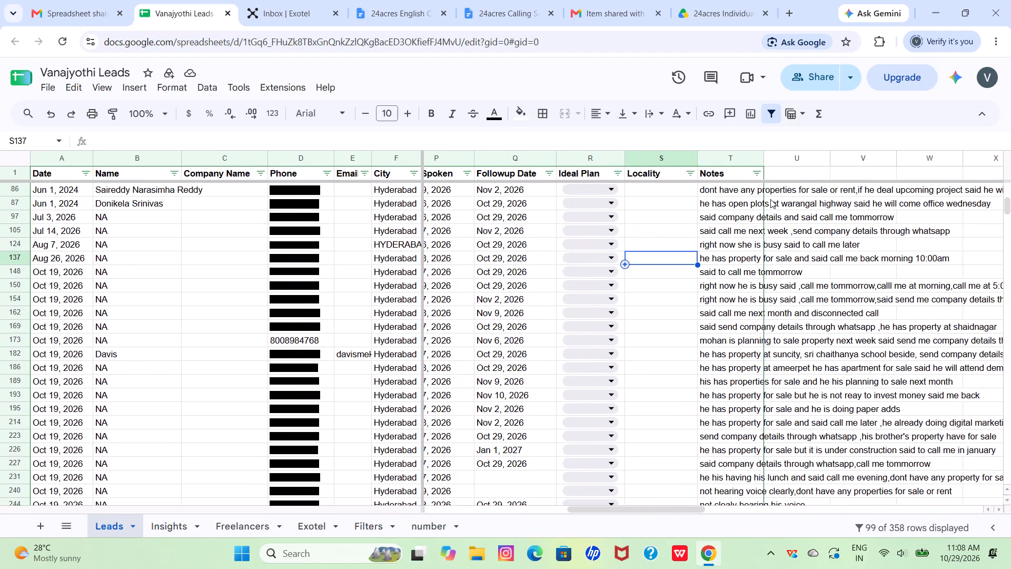
{"action": "scroll", "coordinate": [770, 199], "scroll_direction": "up", "scroll_amount": 1}
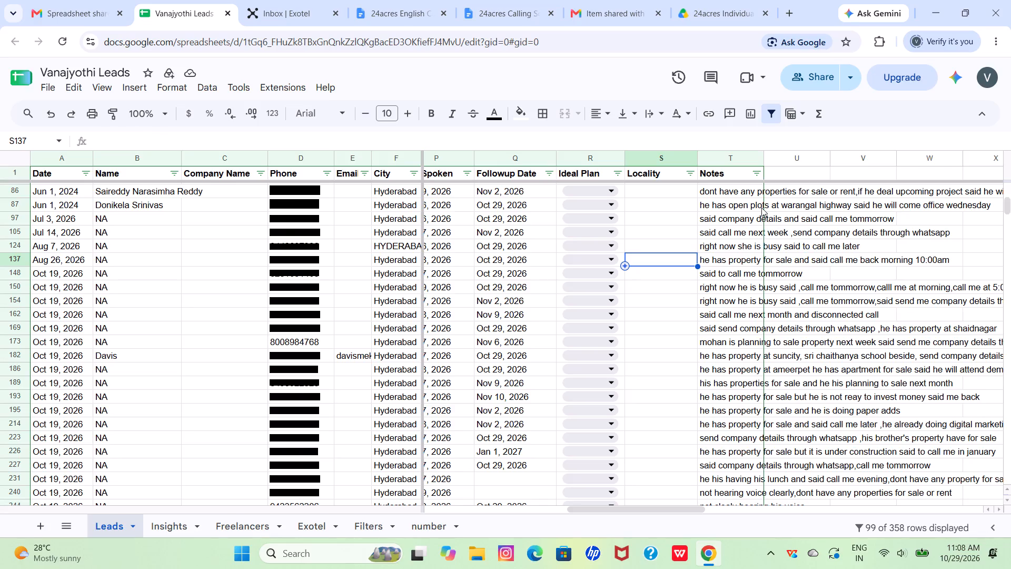
Read the notes for the leads in rows 86 and 84 and scan the other filtered leads' notes down to row 349.
{"action": "left_click", "coordinate": [723, 193]}
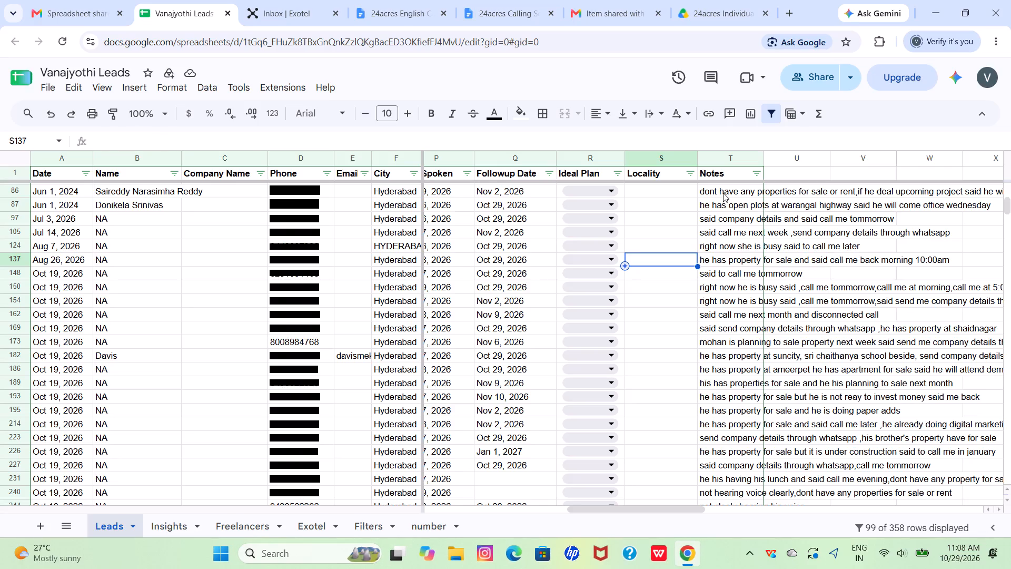
{"action": "scroll", "coordinate": [723, 193], "scroll_direction": "up", "scroll_amount": 1}
{"action": "scroll", "coordinate": [723, 193], "scroll_direction": "left", "scroll_amount": 1}
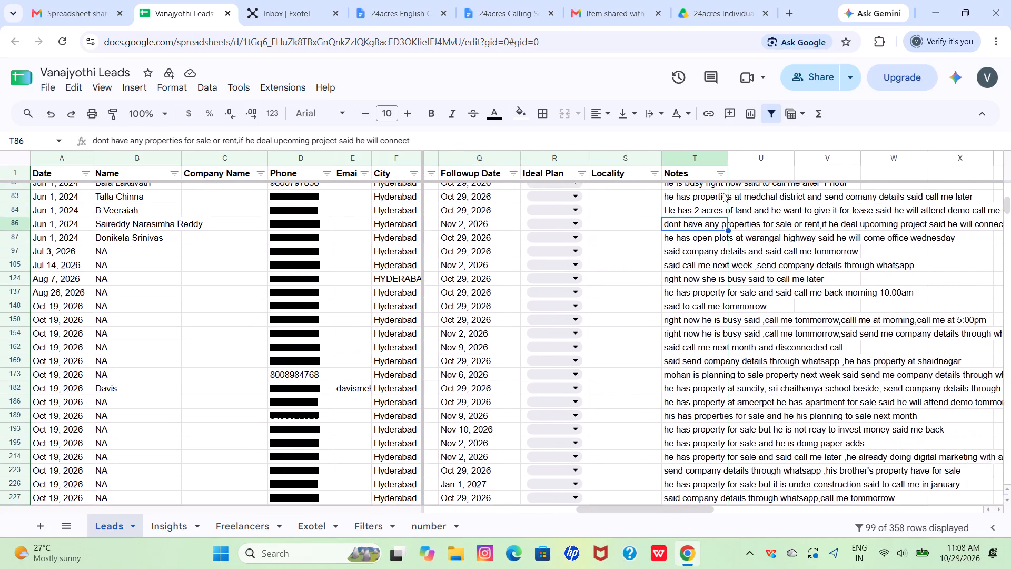
{"action": "scroll", "coordinate": [723, 193], "scroll_direction": "left", "scroll_amount": 1}
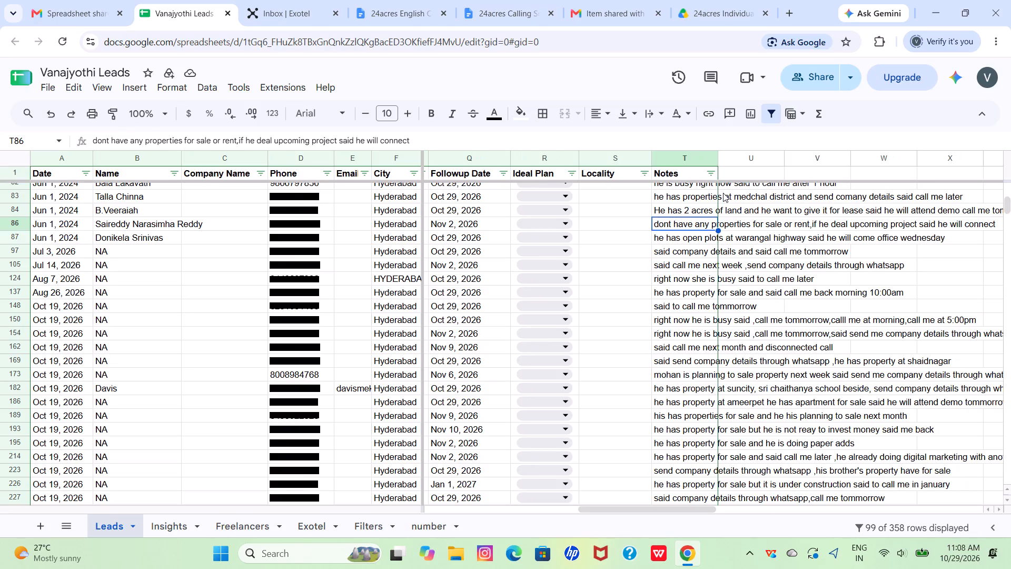
{"action": "left_click", "coordinate": [715, 210]}
{"action": "scroll", "coordinate": [715, 210], "scroll_direction": "up", "scroll_amount": 1}
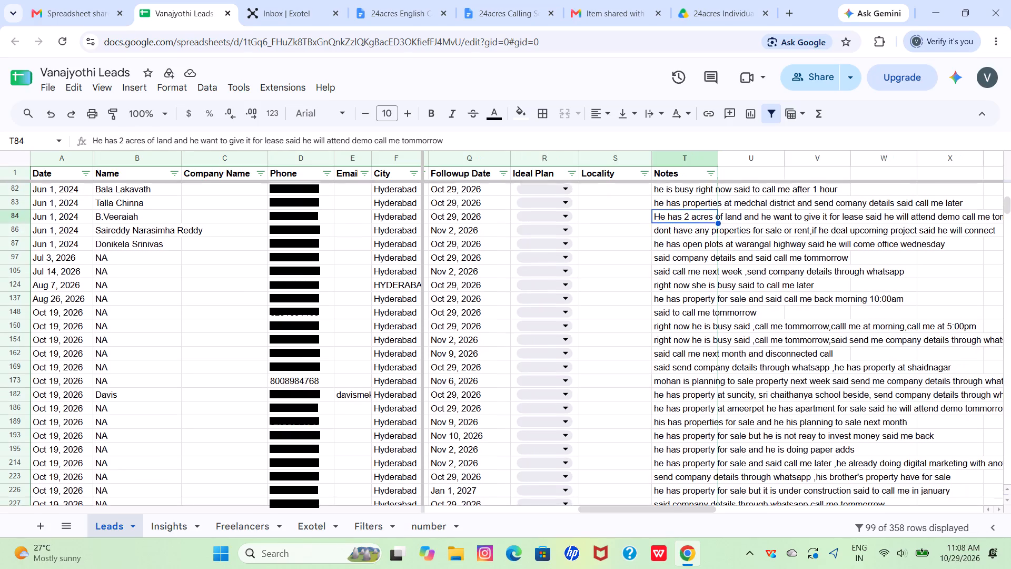
{"action": "scroll", "coordinate": [715, 210], "scroll_direction": "up", "scroll_amount": 1}
{"action": "scroll", "coordinate": [715, 210], "scroll_direction": "down", "scroll_amount": 1}
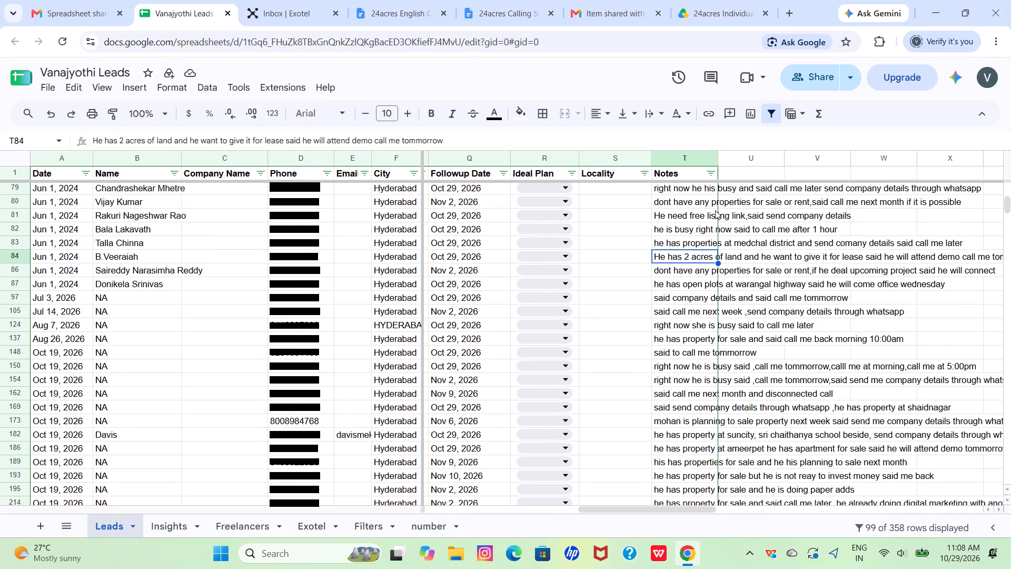
{"action": "scroll", "coordinate": [715, 210], "scroll_direction": "down", "scroll_amount": 2}
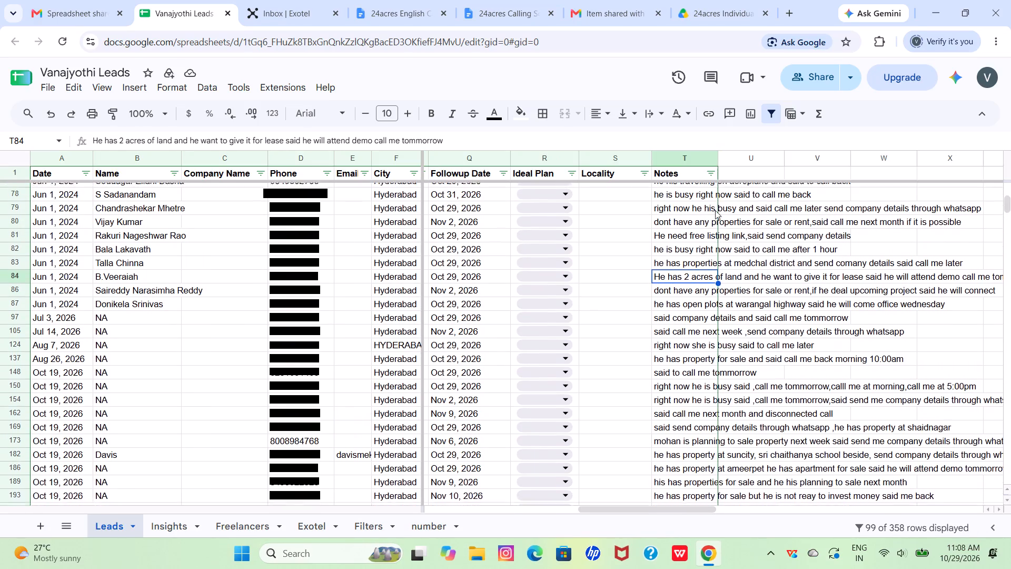
{"action": "scroll", "coordinate": [715, 210], "scroll_direction": "down", "scroll_amount": 1}
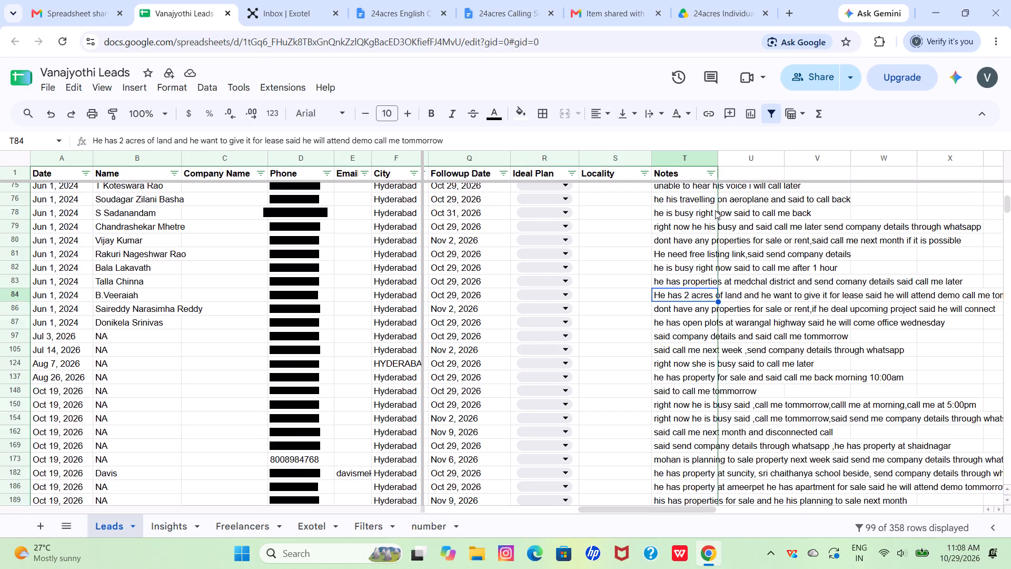
{"action": "scroll", "coordinate": [715, 210], "scroll_direction": "down", "scroll_amount": 4}
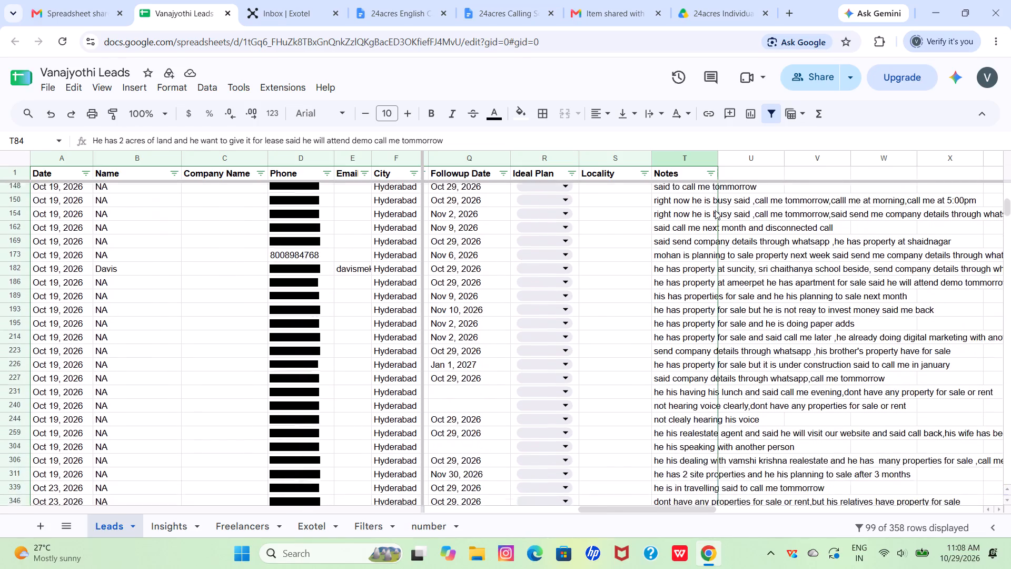
{"action": "scroll", "coordinate": [715, 210], "scroll_direction": "down", "scroll_amount": 2}
{"action": "scroll", "coordinate": [715, 210], "scroll_direction": "up", "scroll_amount": 4}
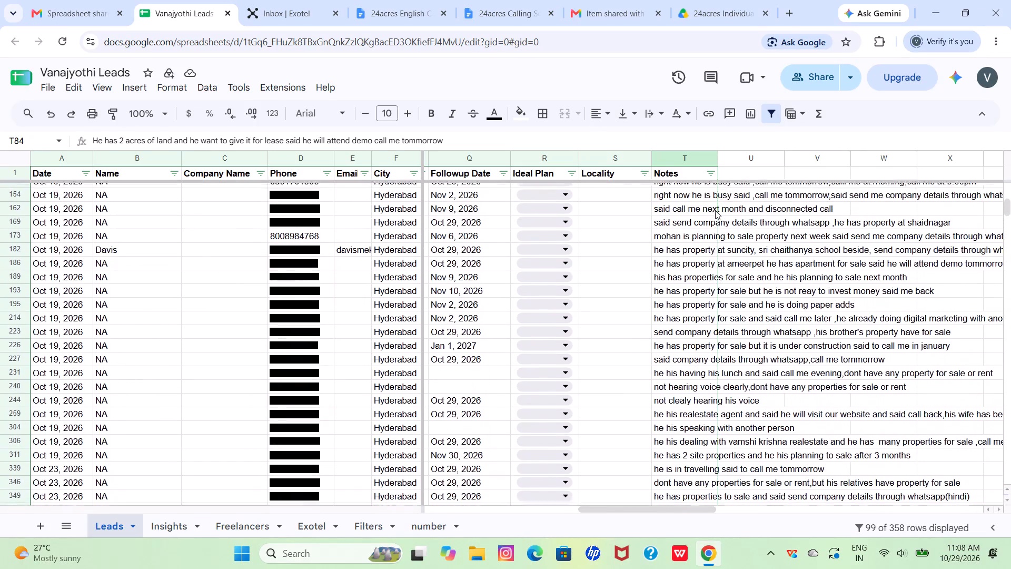
{"action": "scroll", "coordinate": [715, 210], "scroll_direction": "up", "scroll_amount": 2}
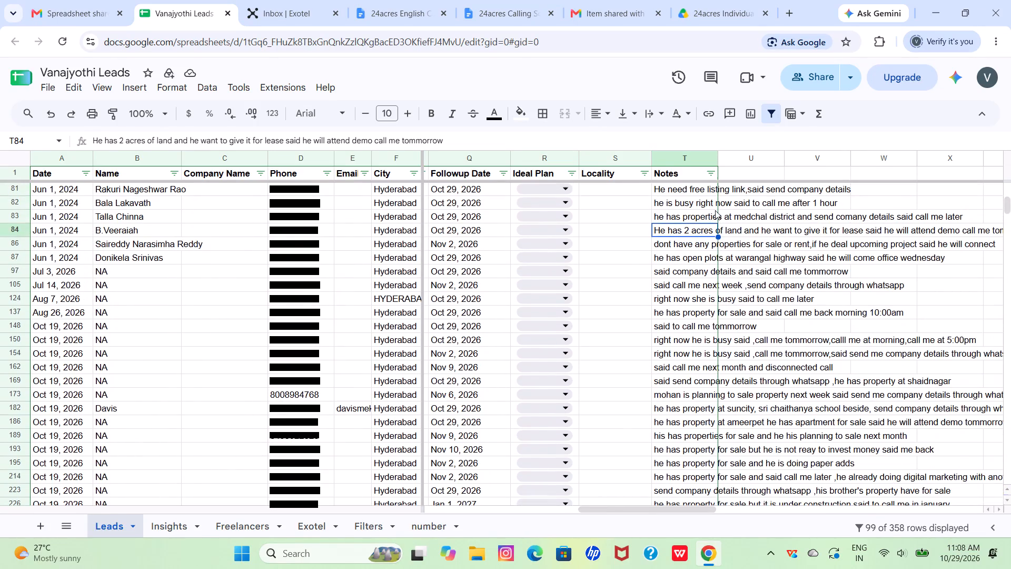
{"action": "scroll", "coordinate": [715, 210], "scroll_direction": "up", "scroll_amount": 1}
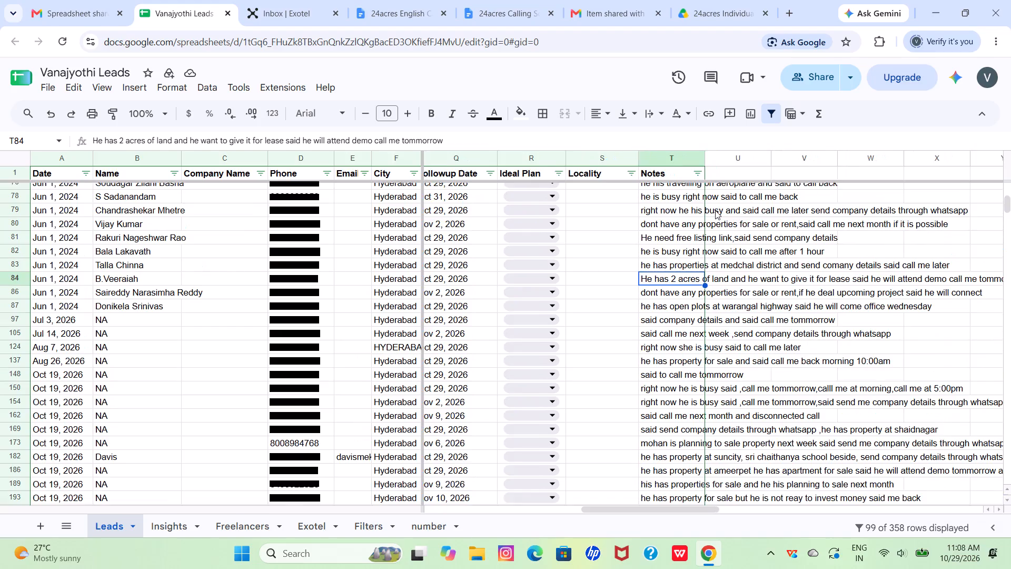
Read the notes of the leads from row 66 onward, including the full demo note in row 74.
{"action": "scroll", "coordinate": [715, 210], "scroll_direction": "left", "scroll_amount": 1}
{"action": "scroll", "coordinate": [715, 210], "scroll_direction": "up", "scroll_amount": 1}
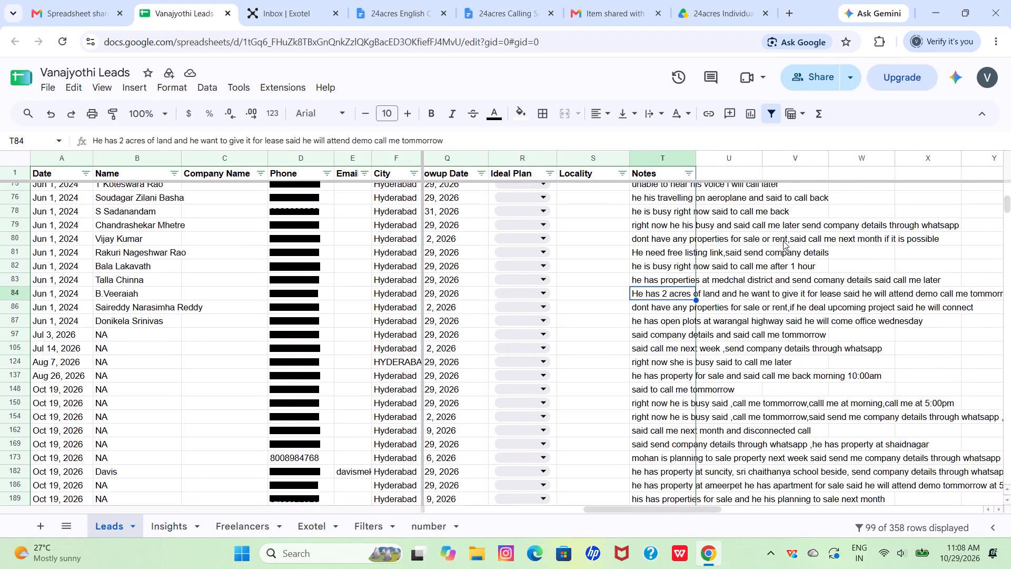
{"action": "scroll", "coordinate": [783, 241], "scroll_direction": "up", "scroll_amount": 1}
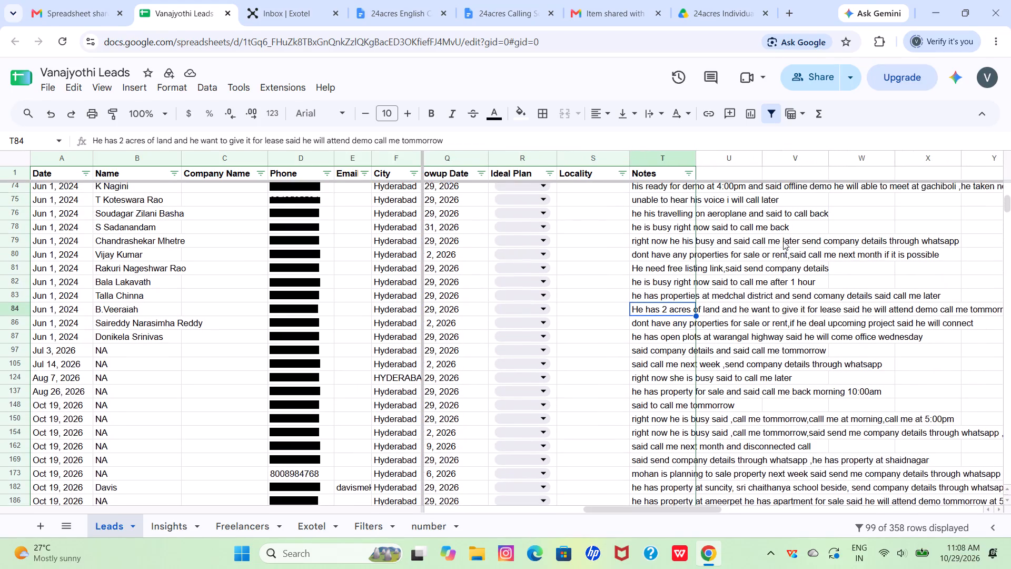
{"action": "scroll", "coordinate": [783, 241], "scroll_direction": "up", "scroll_amount": 2}
{"action": "scroll", "coordinate": [779, 242], "scroll_direction": "left", "scroll_amount": 1}
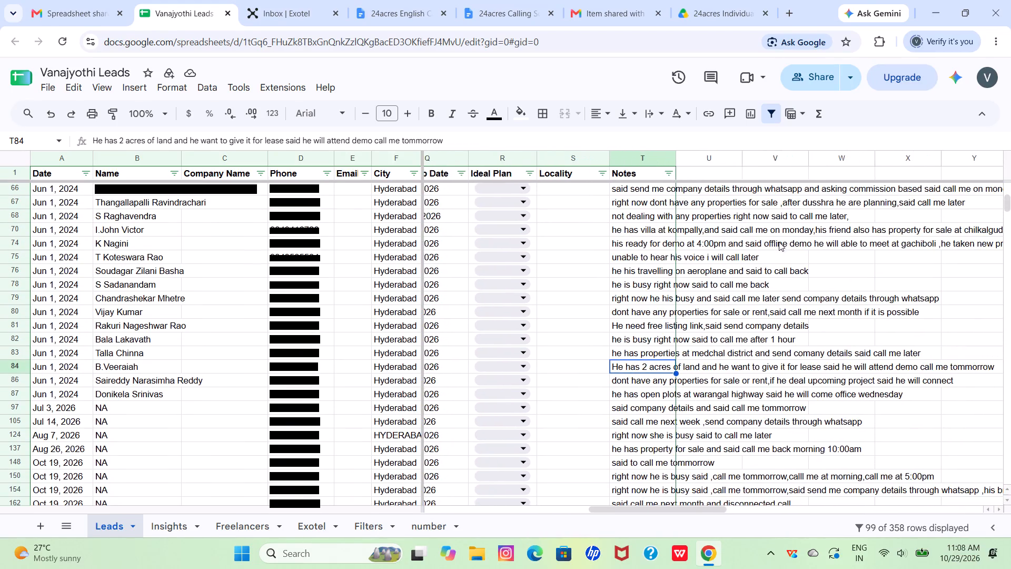
{"action": "scroll", "coordinate": [779, 242], "scroll_direction": "left", "scroll_amount": 3}
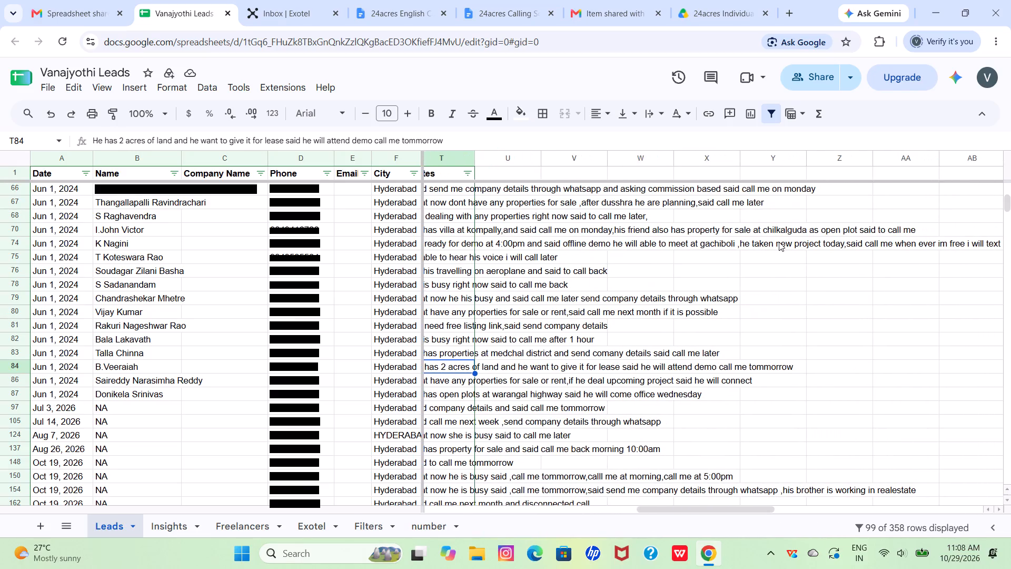
{"action": "scroll", "coordinate": [779, 242], "scroll_direction": "right", "scroll_amount": 1}
{"action": "scroll", "coordinate": [779, 242], "scroll_direction": "left", "scroll_amount": 2}
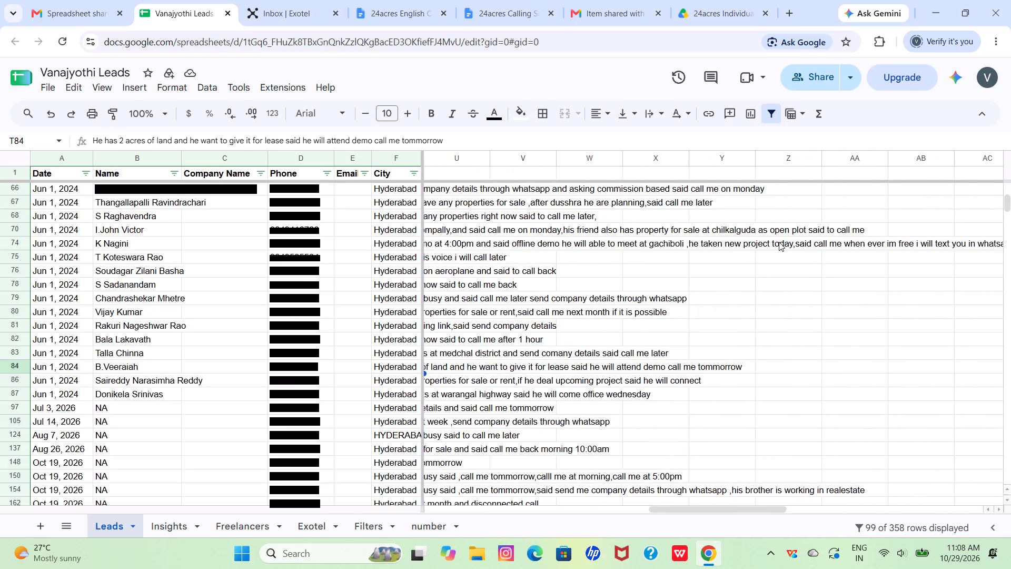
{"action": "scroll", "coordinate": [779, 242], "scroll_direction": "left", "scroll_amount": 2}
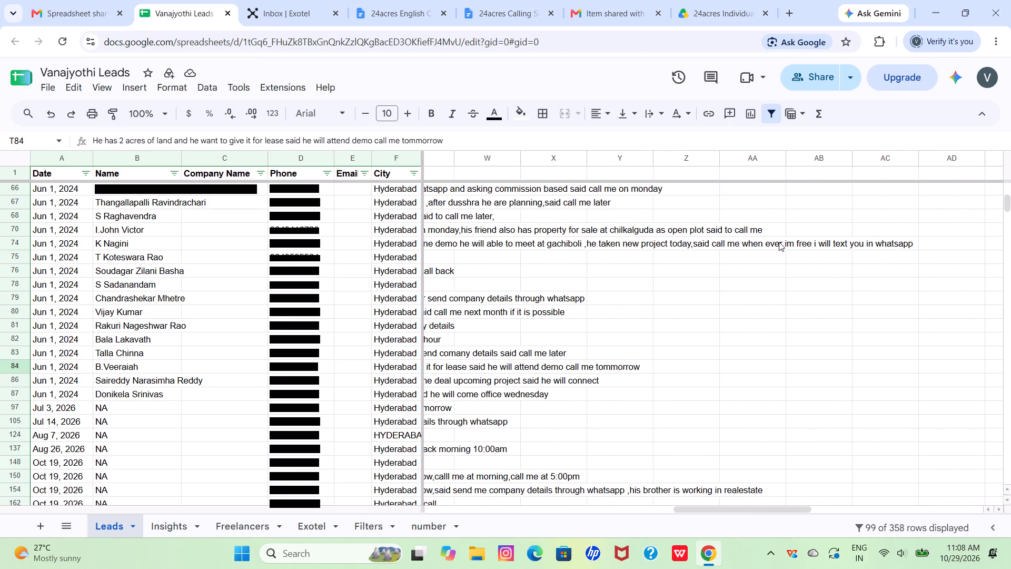
{"action": "scroll", "coordinate": [779, 242], "scroll_direction": "right", "scroll_amount": 6}
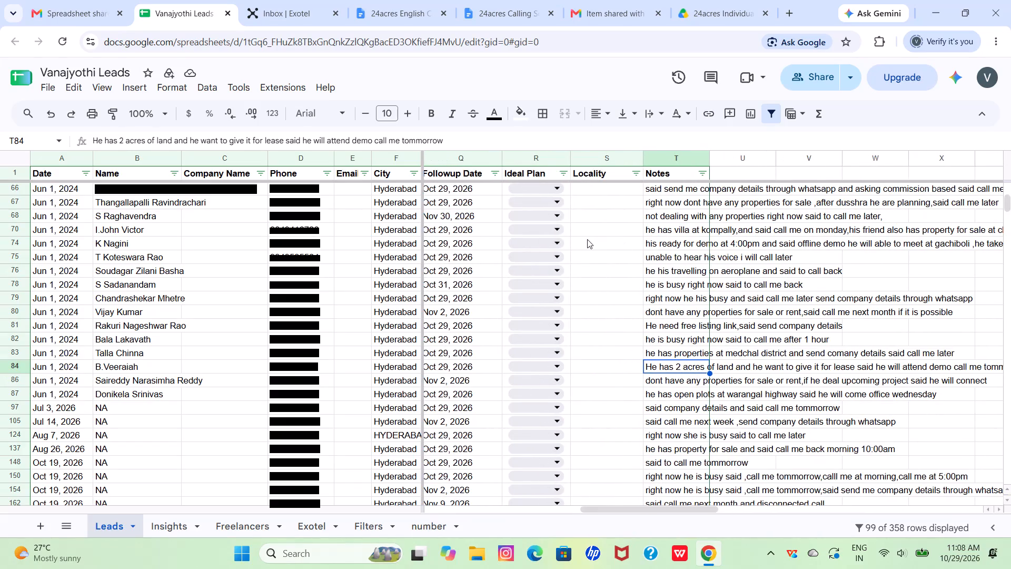
Check the first contact date and attempt count for the lead in row 74, and select that lead's phone number.
{"action": "scroll", "coordinate": [587, 239], "scroll_direction": "right", "scroll_amount": 1}
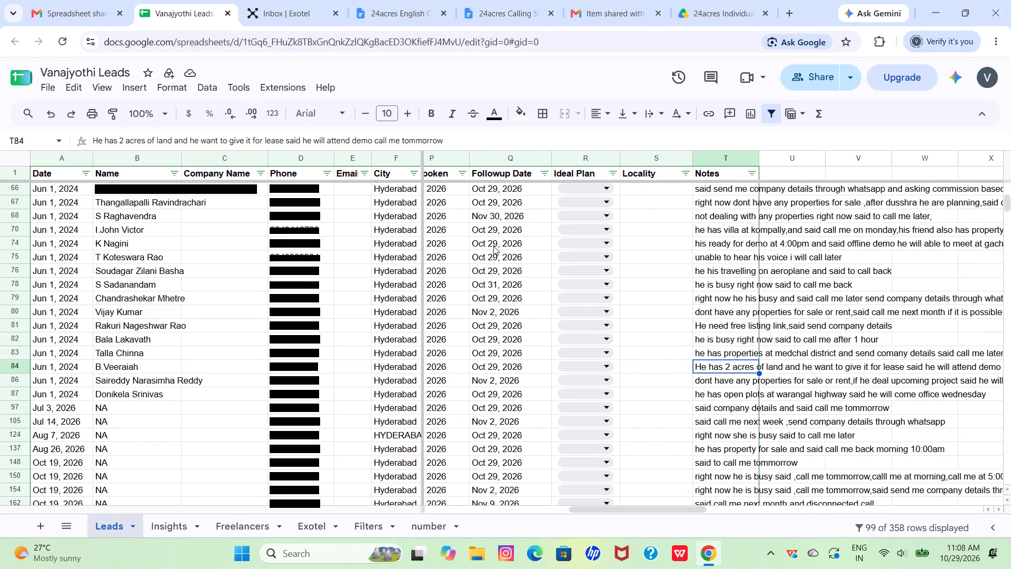
{"action": "left_click", "coordinate": [493, 246]}
{"action": "scroll", "coordinate": [493, 246], "scroll_direction": "right", "scroll_amount": 4}
{"action": "left_click", "coordinate": [493, 246]}
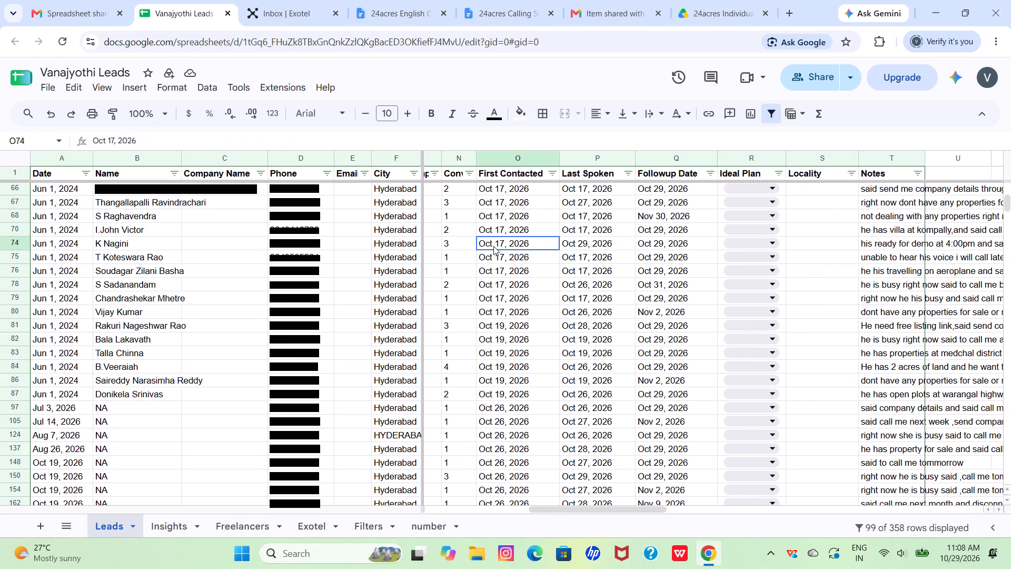
{"action": "scroll", "coordinate": [493, 246], "scroll_direction": "right", "scroll_amount": 2}
{"action": "left_click", "coordinate": [493, 246]}
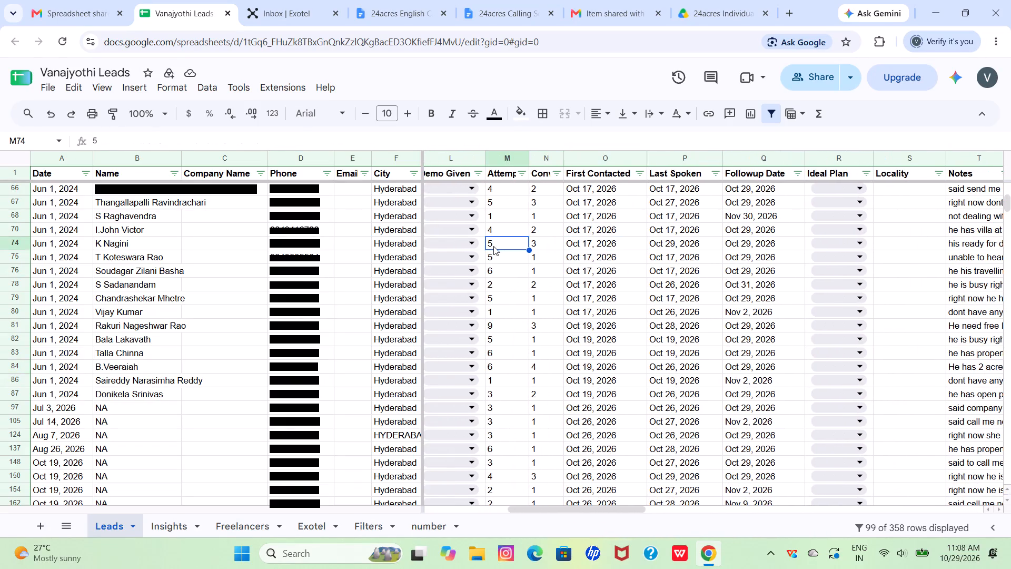
{"action": "left_click", "coordinate": [319, 234]}
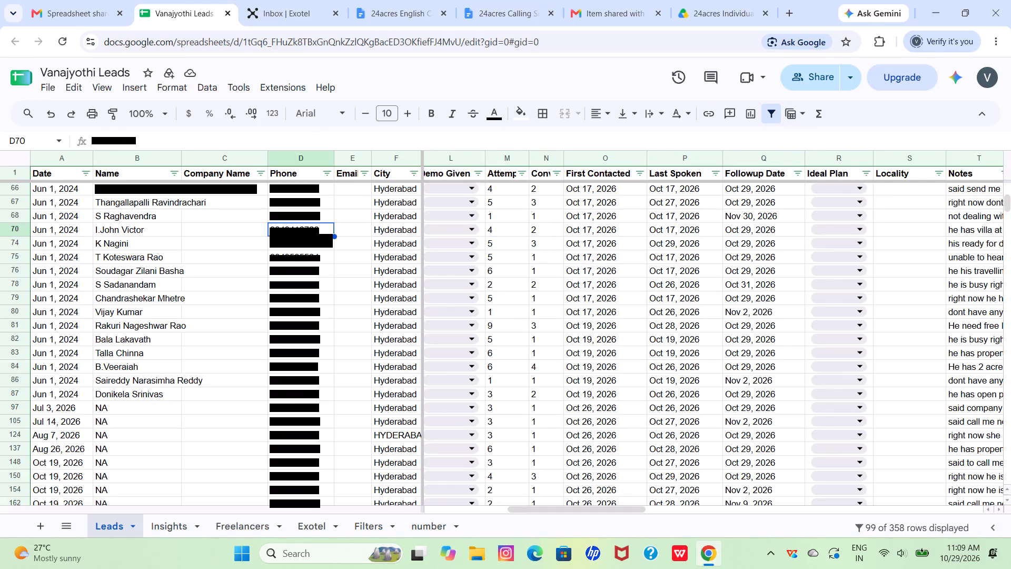
{"action": "left_click", "coordinate": [316, 239]}
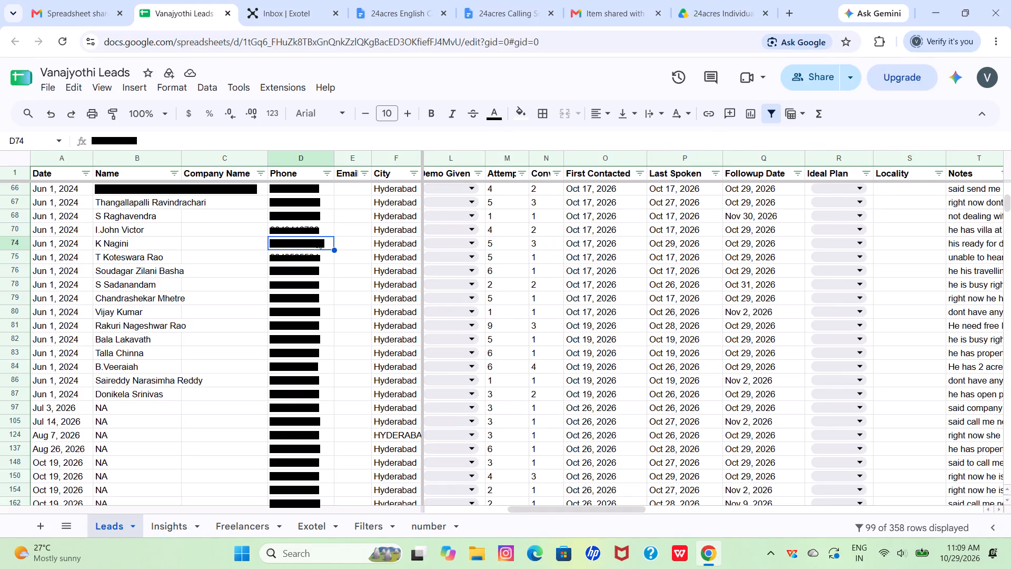
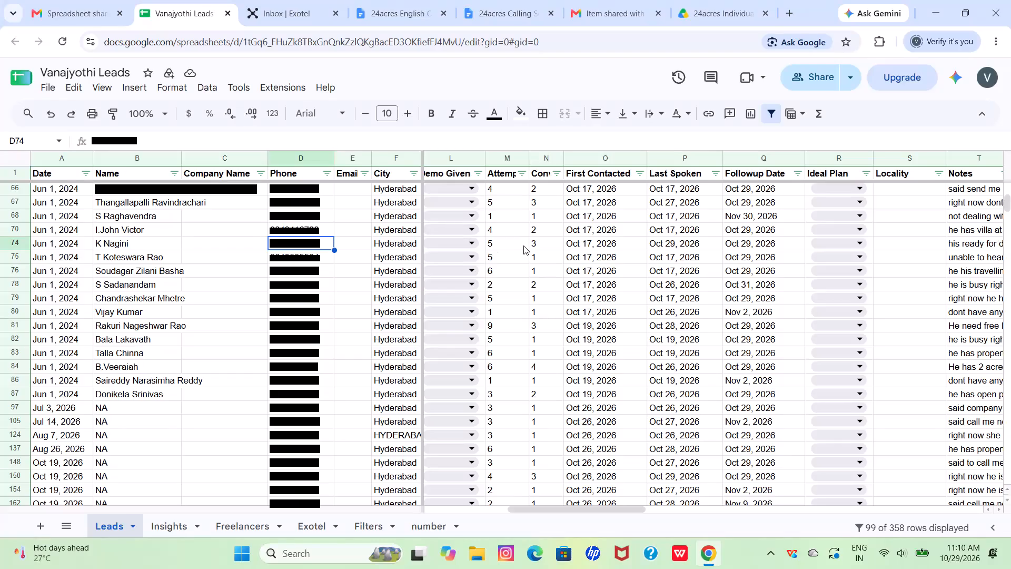
Check the attempt count and phone number of the lead in row 74, and open its note to read in full.
{"action": "left_click", "coordinate": [523, 246]}
{"action": "scroll", "coordinate": [523, 246], "scroll_direction": "left", "scroll_amount": 6}
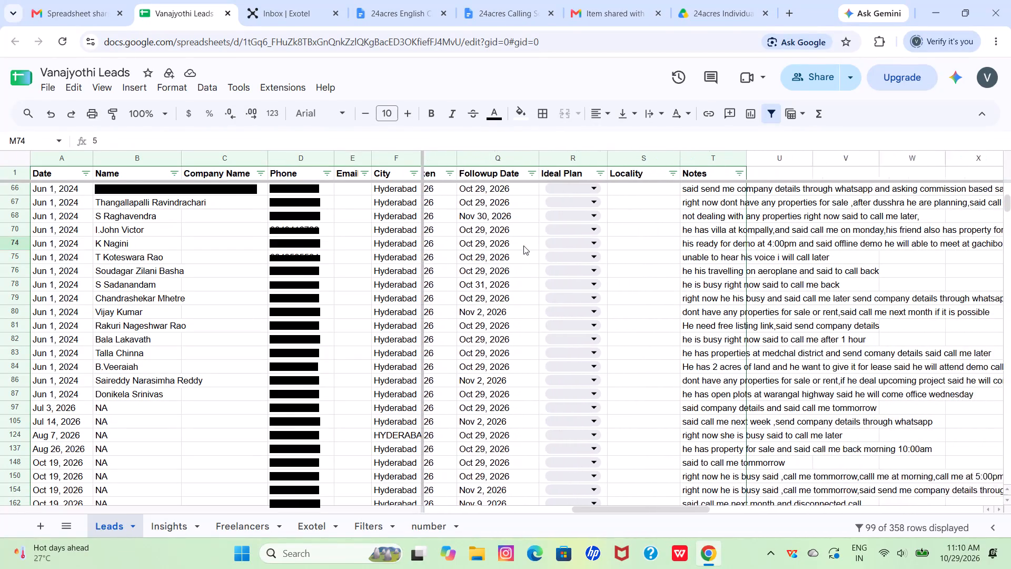
{"action": "scroll", "coordinate": [523, 246], "scroll_direction": "left", "scroll_amount": 4}
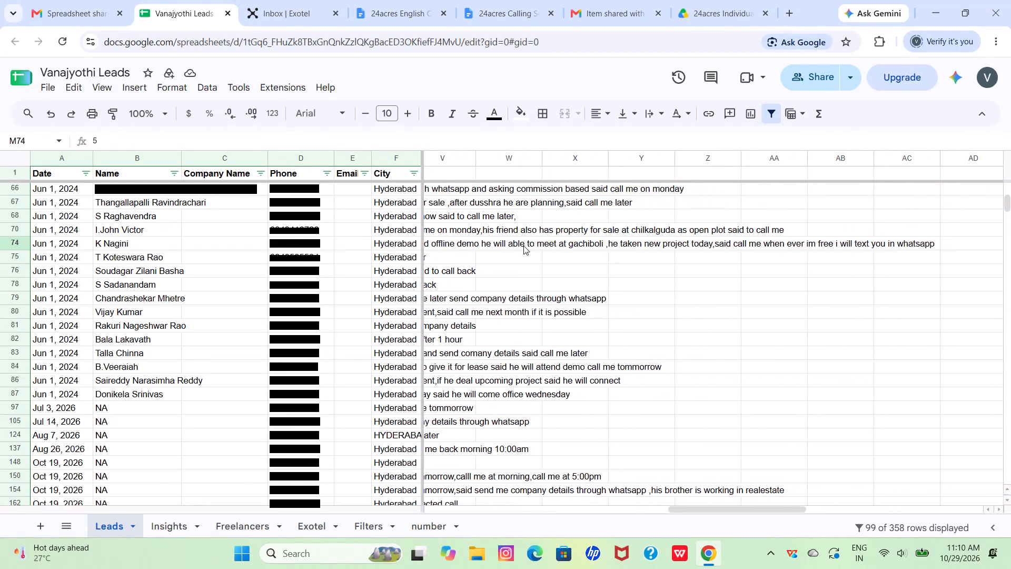
{"action": "scroll", "coordinate": [523, 246], "scroll_direction": "left", "scroll_amount": 1}
{"action": "scroll", "coordinate": [523, 246], "scroll_direction": "right", "scroll_amount": 2}
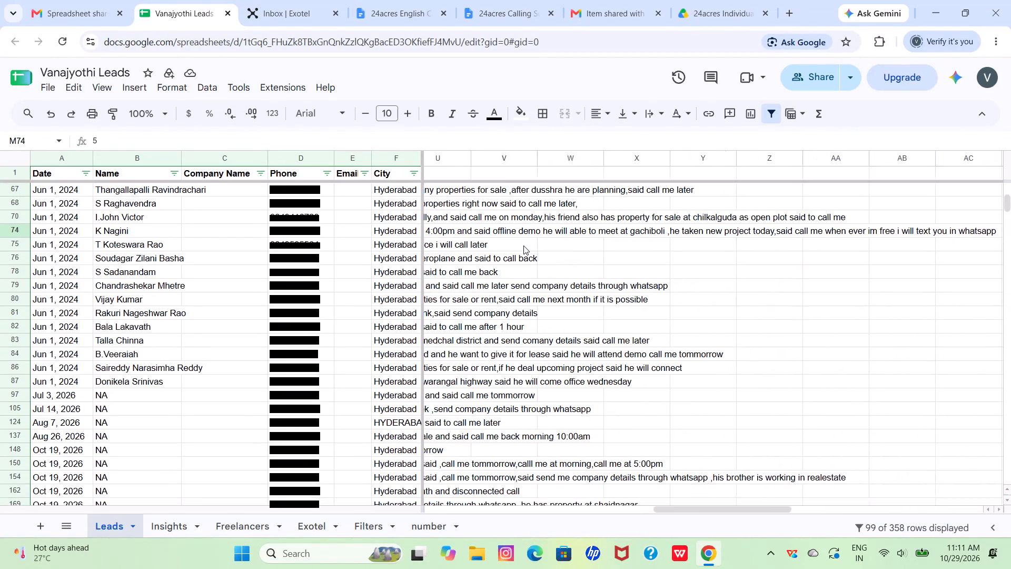
{"action": "scroll", "coordinate": [523, 246], "scroll_direction": "right", "scroll_amount": 5}
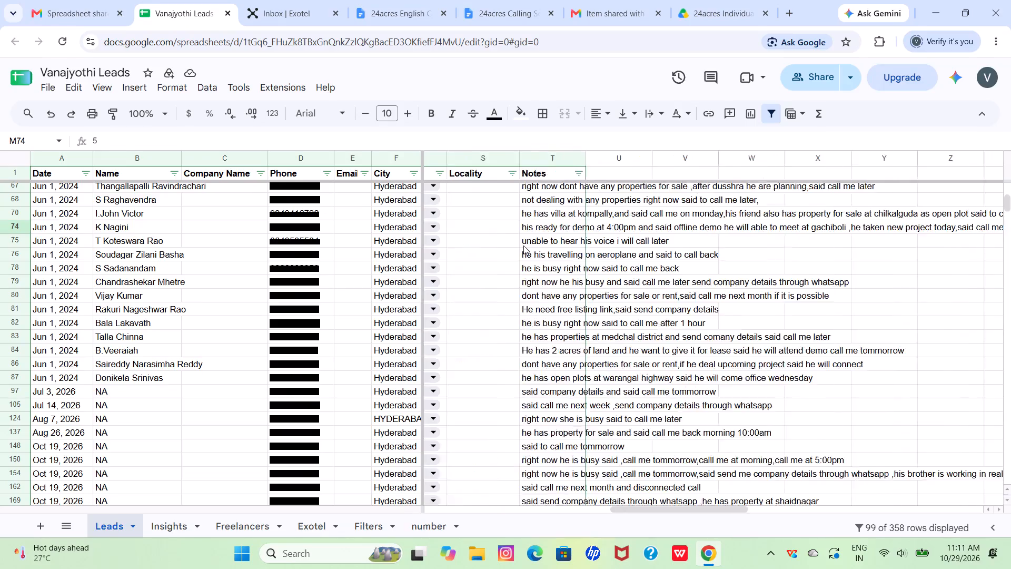
{"action": "scroll", "coordinate": [523, 246], "scroll_direction": "right", "scroll_amount": 1}
{"action": "left_click", "coordinate": [319, 222]}
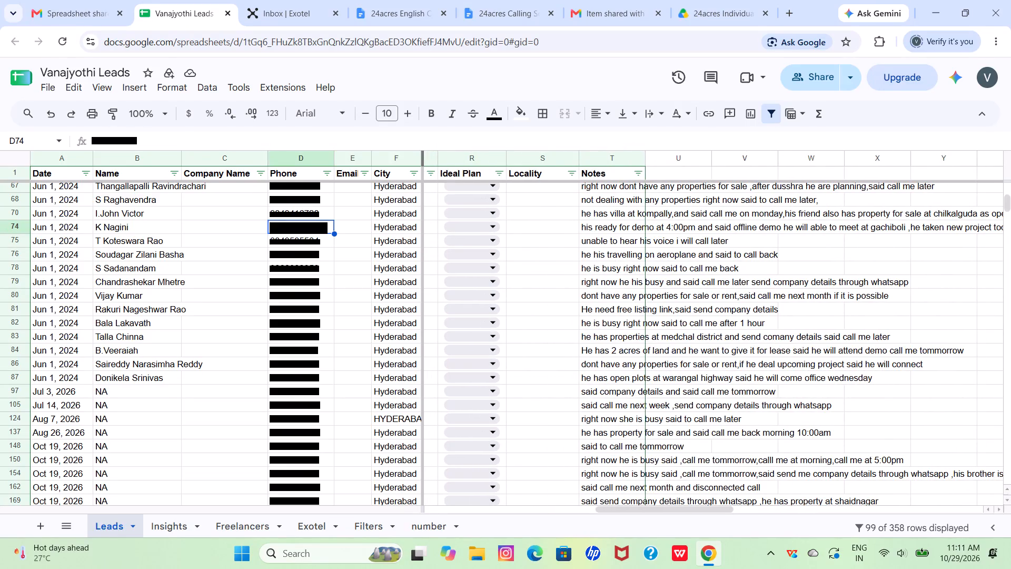
{"action": "double_click", "coordinate": [593, 227]}
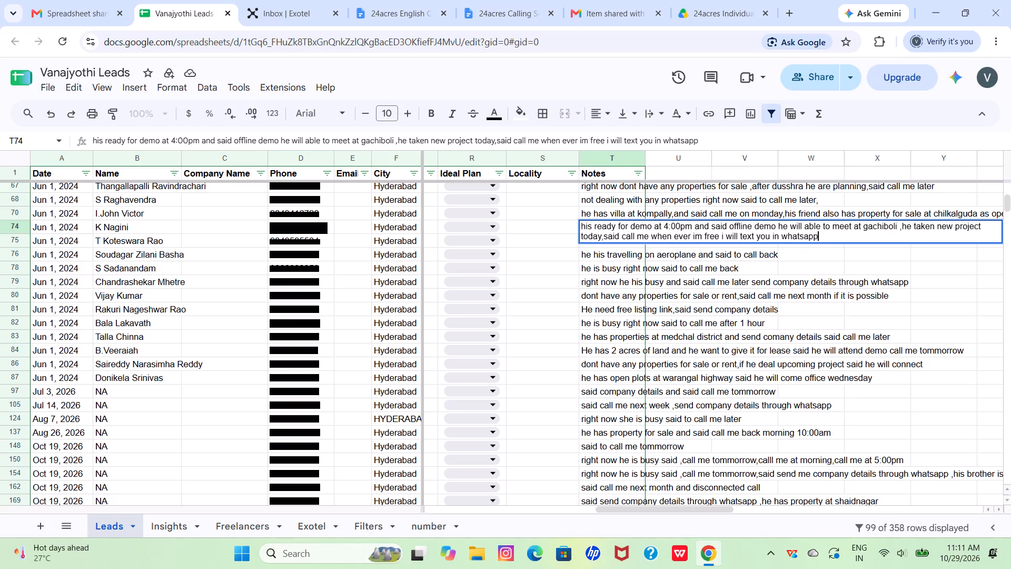
{"action": "key", "text": "Return"}
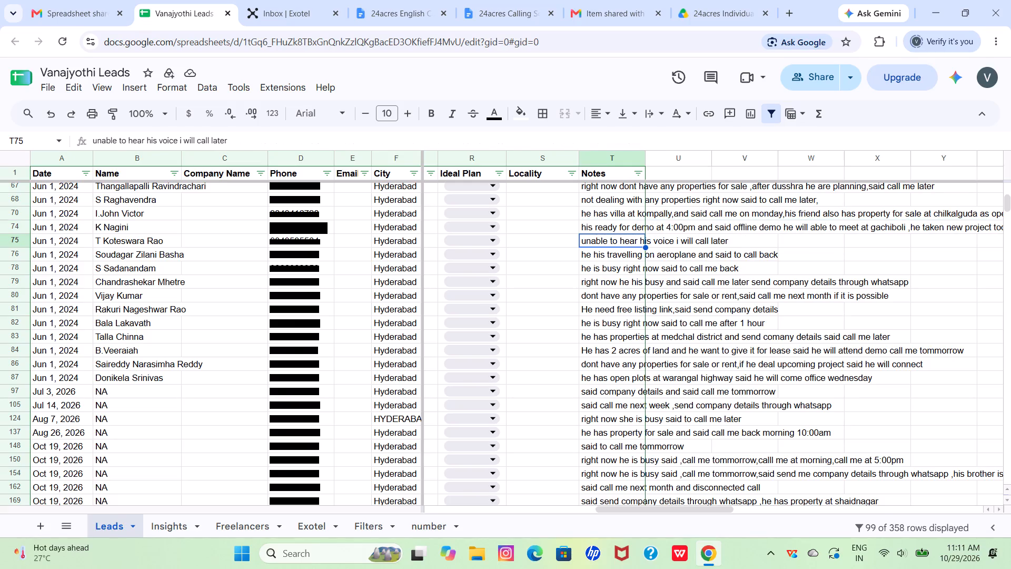
Select the note of the lead in row 81 to read it.
{"action": "left_click", "coordinate": [621, 310]}
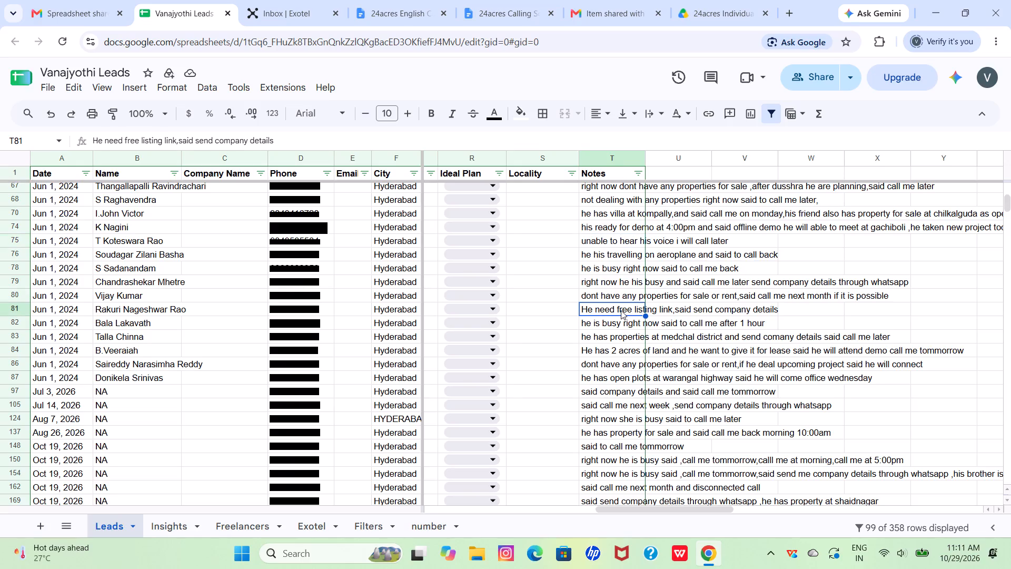
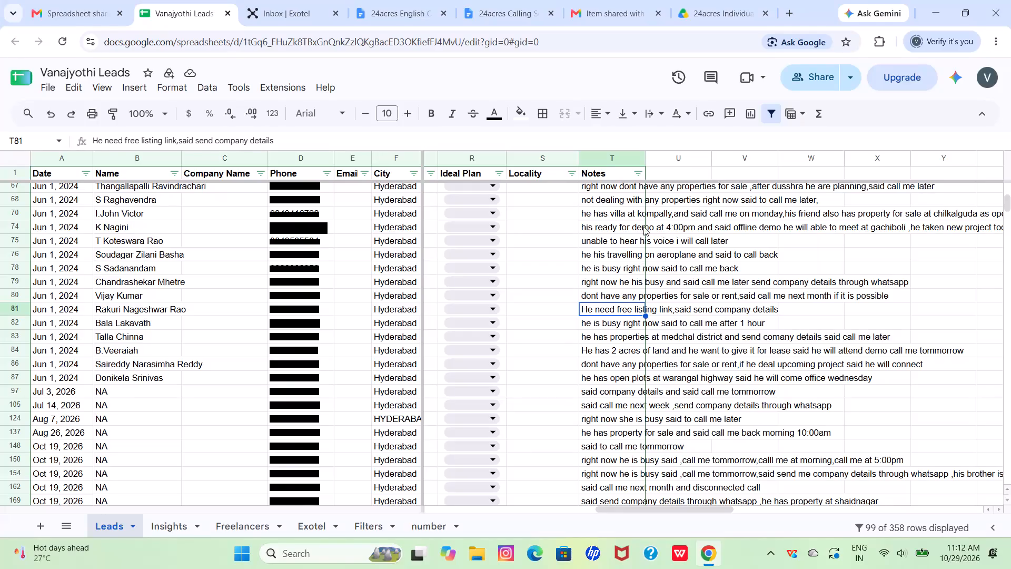
Reread the note of the lead in row 74, and select the email cell beside that lead's phone number.
{"action": "left_click", "coordinate": [623, 228]}
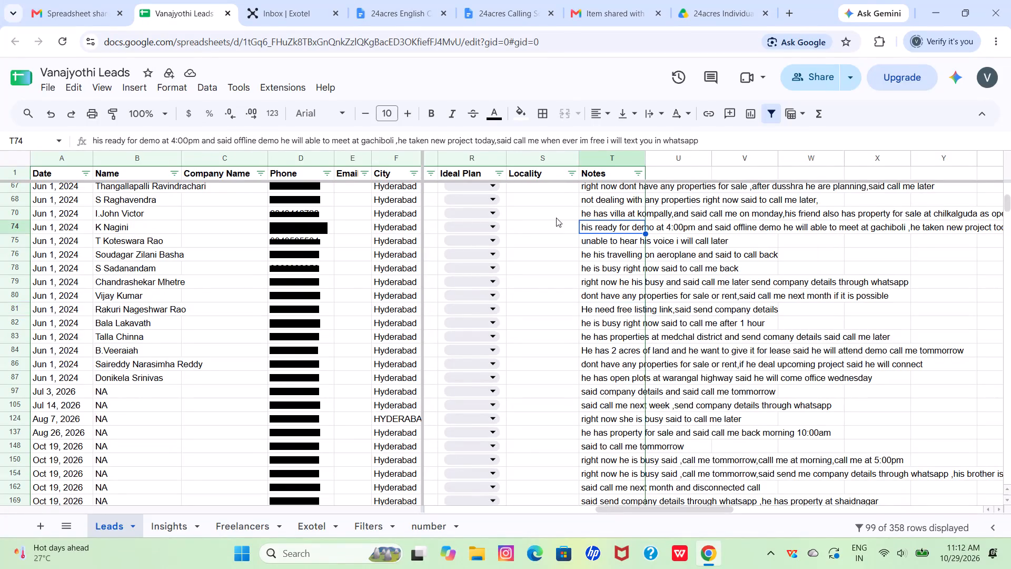
{"action": "left_click", "coordinate": [335, 227]}
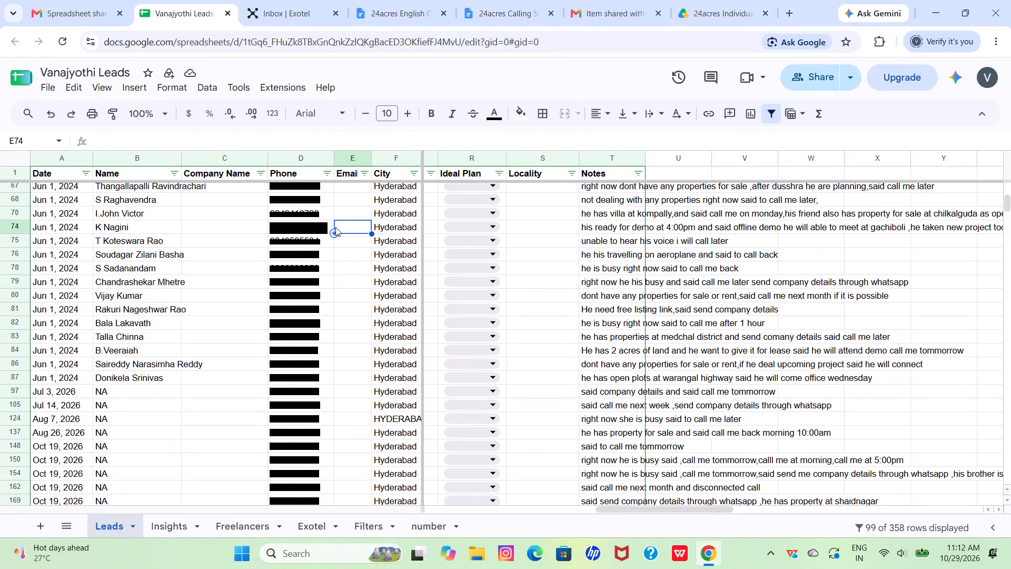
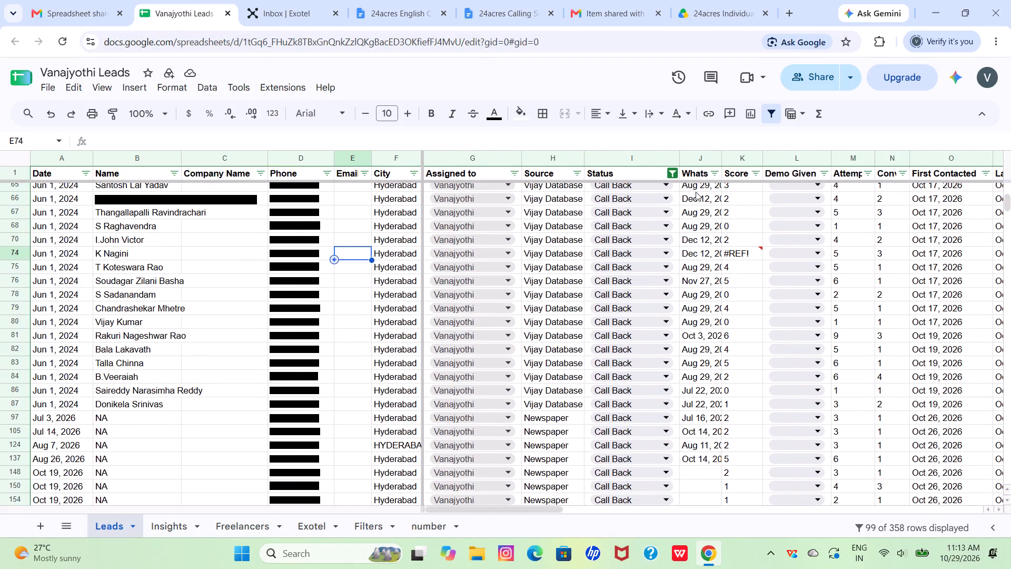
Filter the Status column to show only the Interested leads.
{"action": "scroll", "coordinate": [682, 266], "scroll_direction": "up", "scroll_amount": 9}
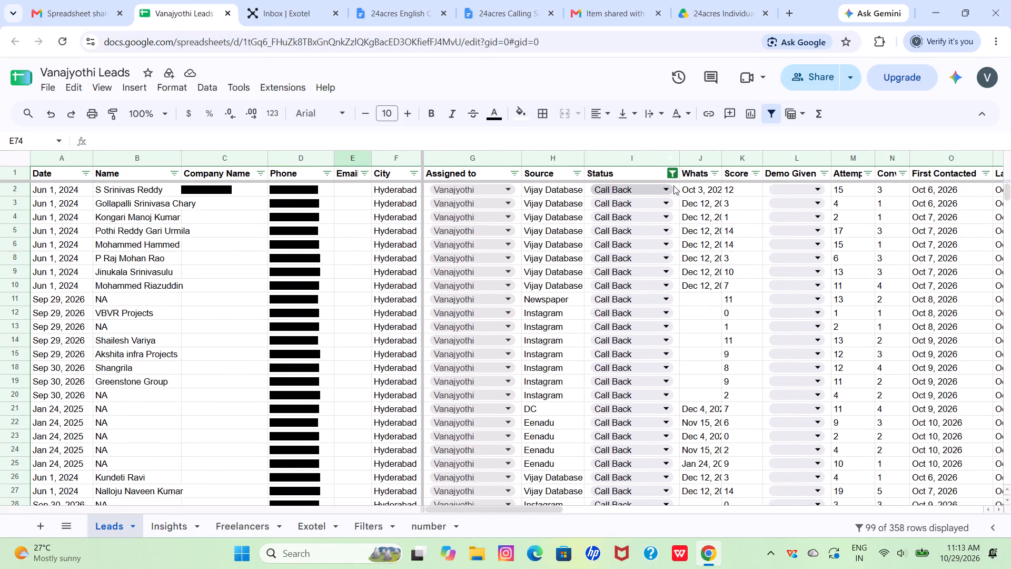
{"action": "left_click", "coordinate": [672, 175]}
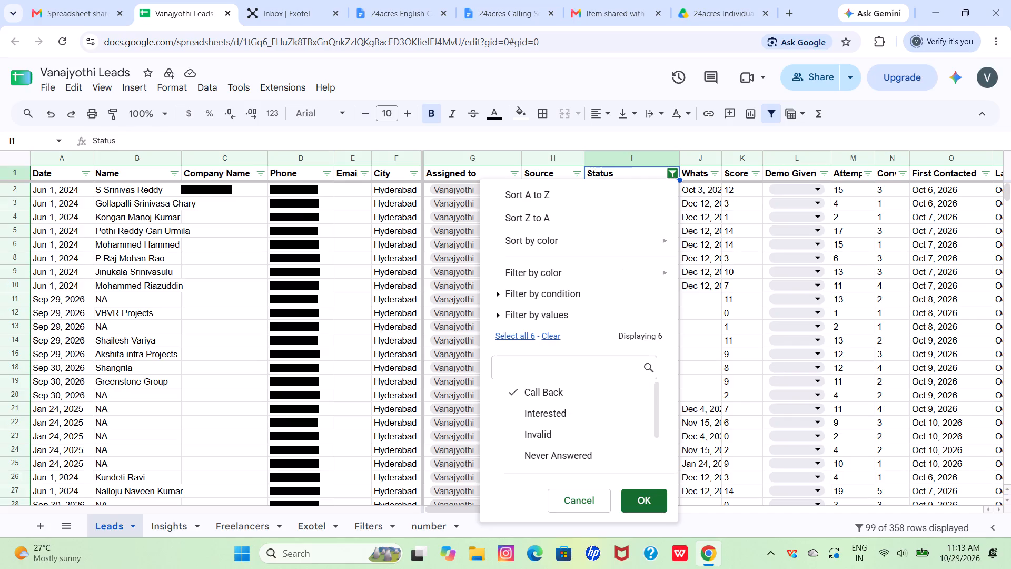
{"action": "left_click", "coordinate": [556, 334]}
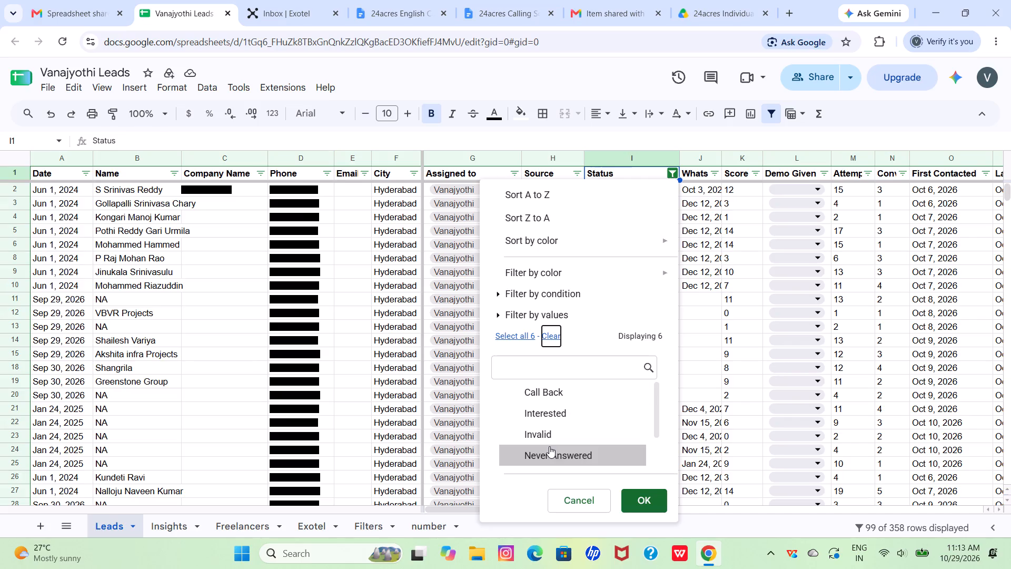
{"action": "scroll", "coordinate": [549, 446], "scroll_direction": "right", "scroll_amount": 1}
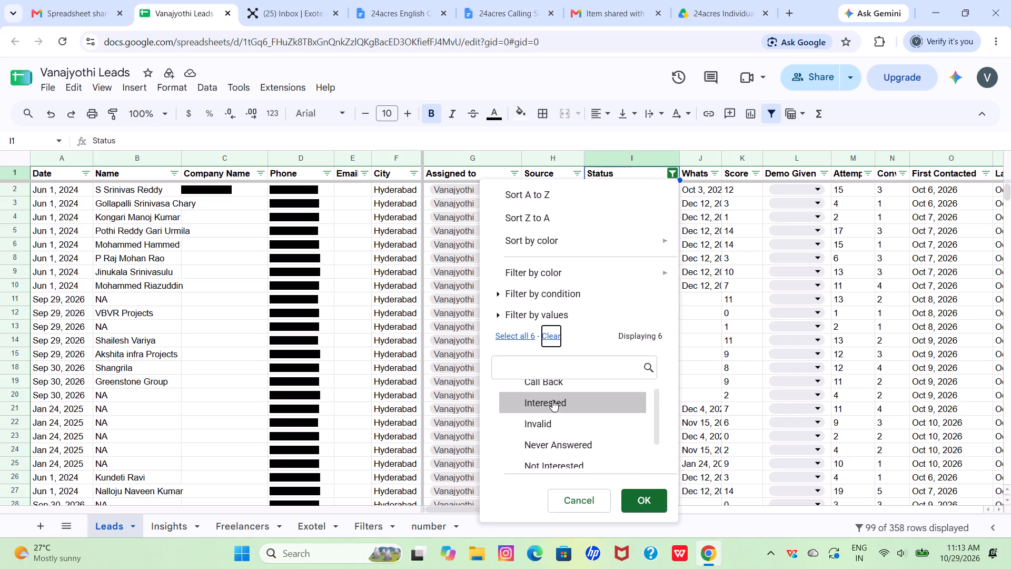
{"action": "left_click", "coordinate": [552, 400]}
{"action": "left_click", "coordinate": [641, 504]}
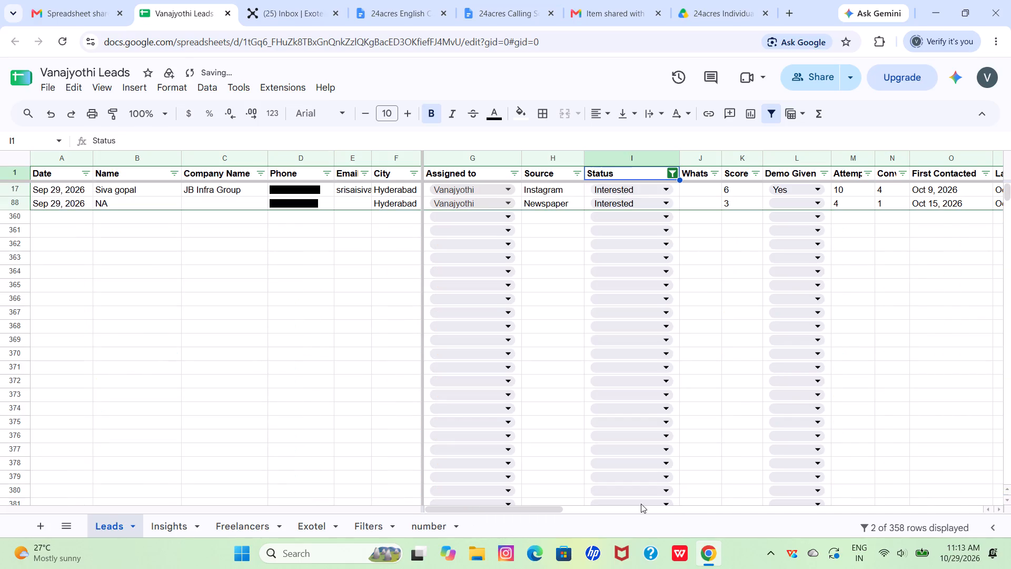
Examine the contact dates, follow-up dates, sources and notes of the Interested leads.
{"action": "scroll", "coordinate": [641, 504], "scroll_direction": "left", "scroll_amount": 5}
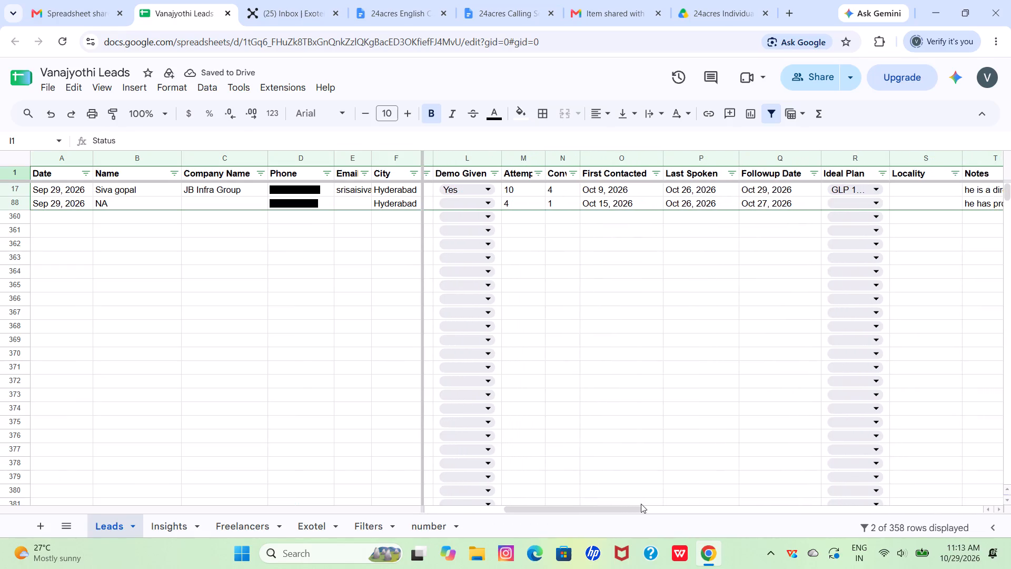
{"action": "scroll", "coordinate": [641, 504], "scroll_direction": "left", "scroll_amount": 4}
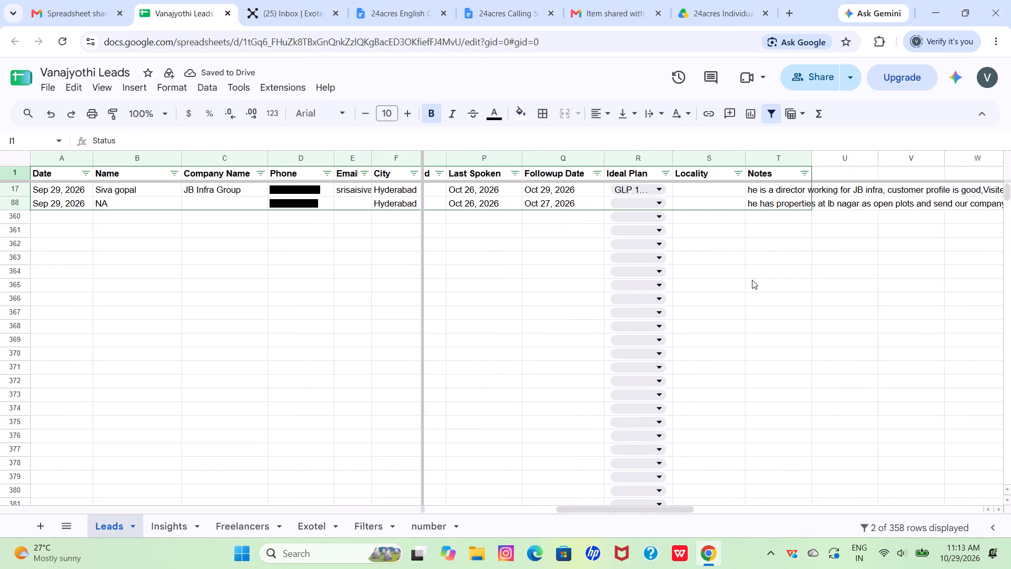
{"action": "scroll", "coordinate": [746, 215], "scroll_direction": "left", "scroll_amount": 1}
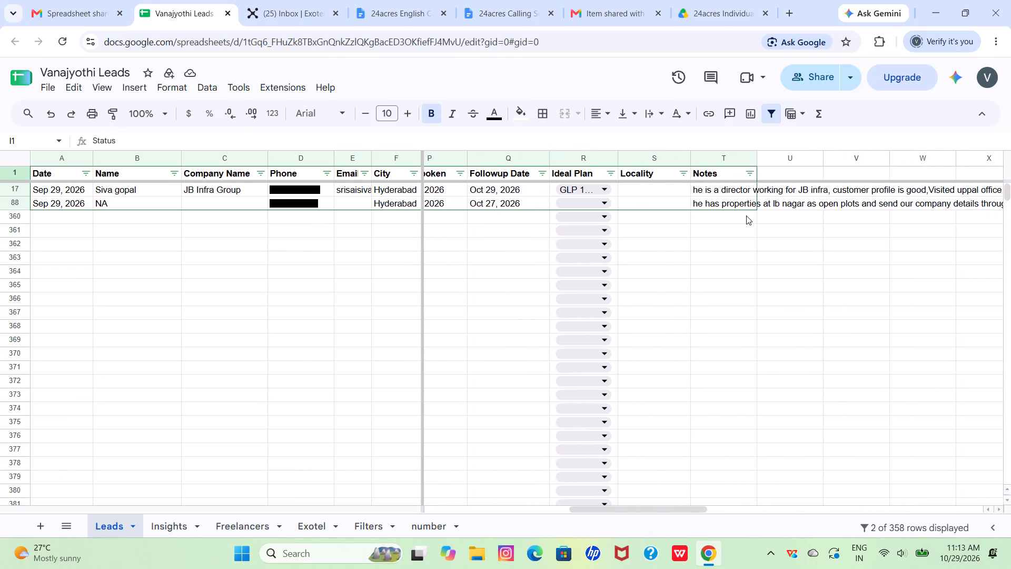
{"action": "scroll", "coordinate": [746, 215], "scroll_direction": "right", "scroll_amount": 5}
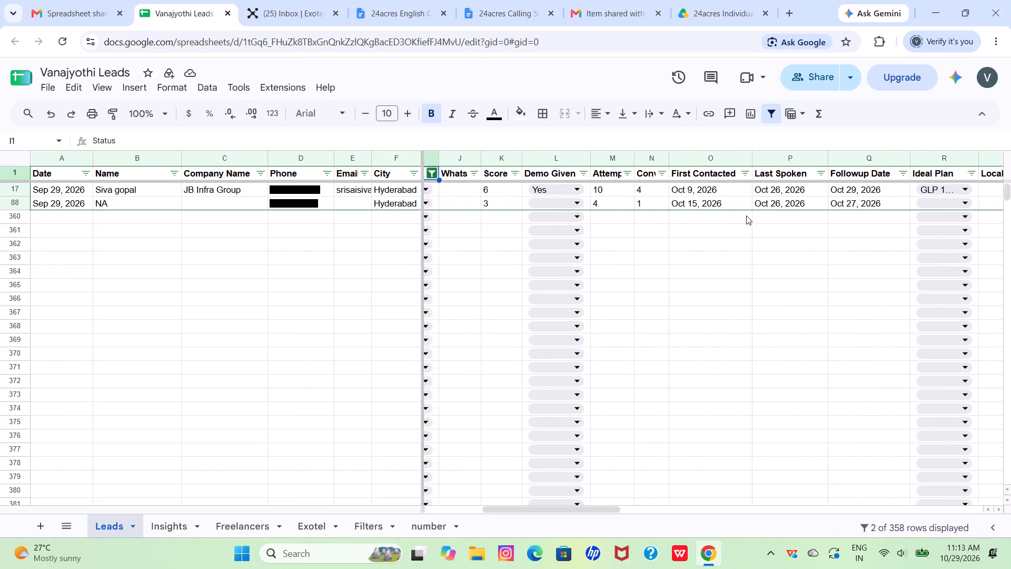
{"action": "scroll", "coordinate": [746, 215], "scroll_direction": "right", "scroll_amount": 3}
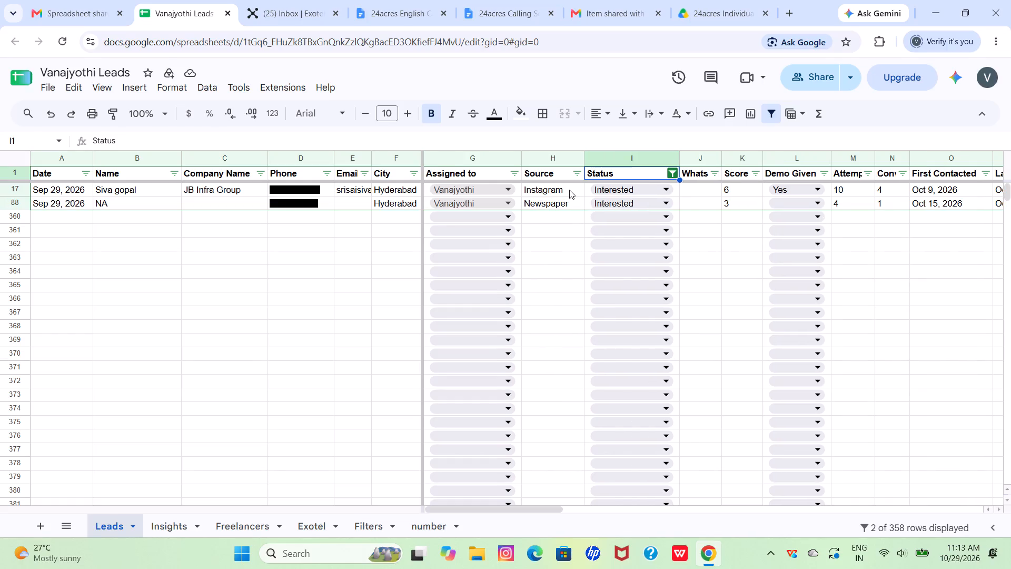
{"action": "scroll", "coordinate": [569, 190], "scroll_direction": "left", "scroll_amount": 9}
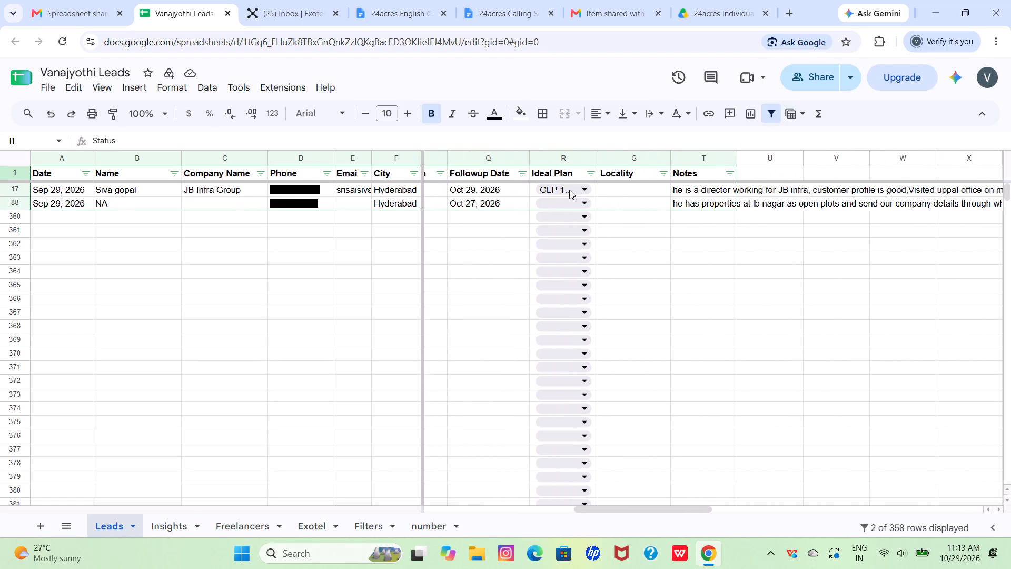
{"action": "scroll", "coordinate": [569, 190], "scroll_direction": "left", "scroll_amount": 2}
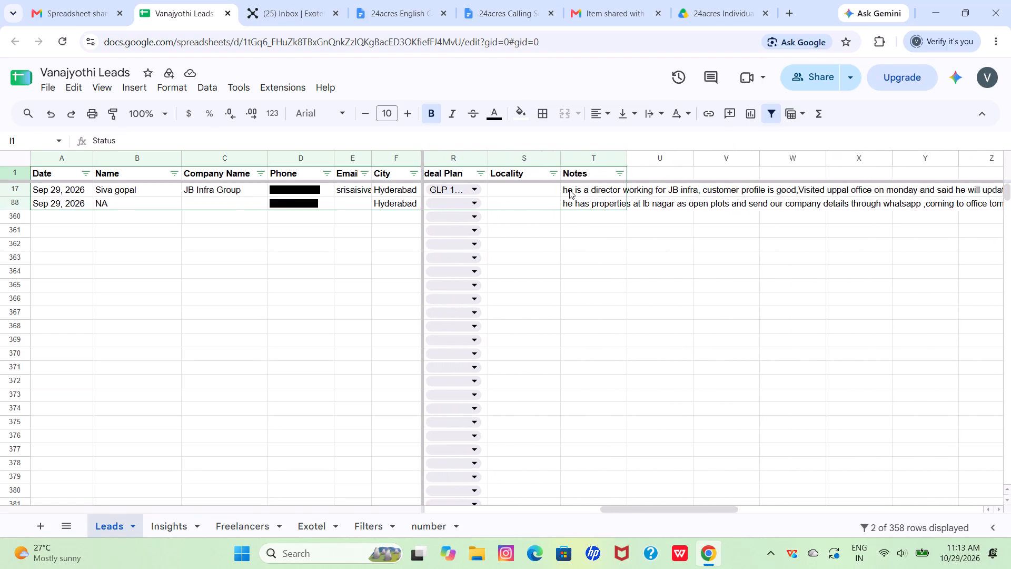
{"action": "scroll", "coordinate": [569, 190], "scroll_direction": "left", "scroll_amount": 2}
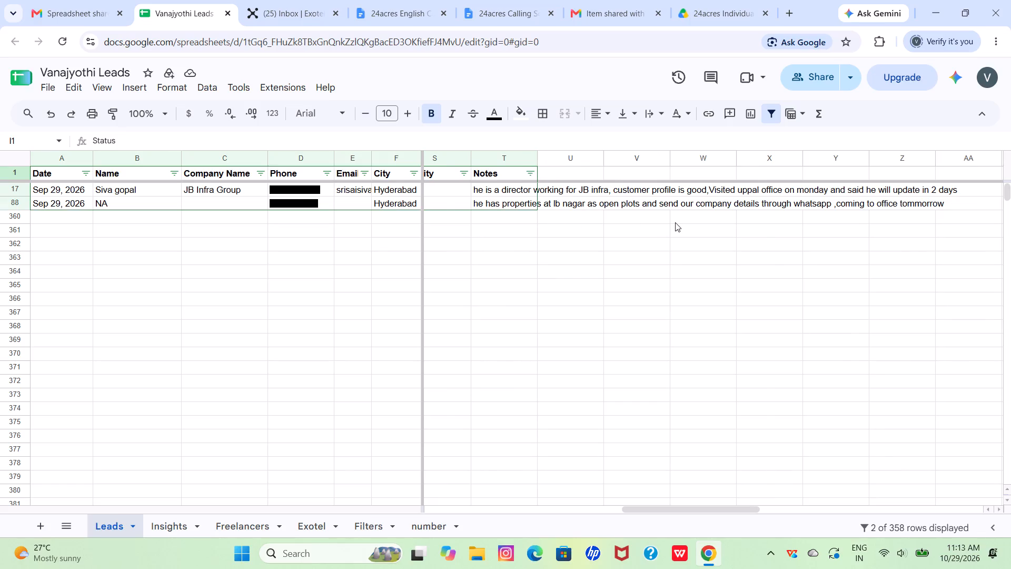
Enter "lb nagar" as the locality of the Interested lead in row 88.
{"action": "scroll", "coordinate": [675, 222], "scroll_direction": "right", "scroll_amount": 3}
{"action": "left_click", "coordinate": [685, 205]}
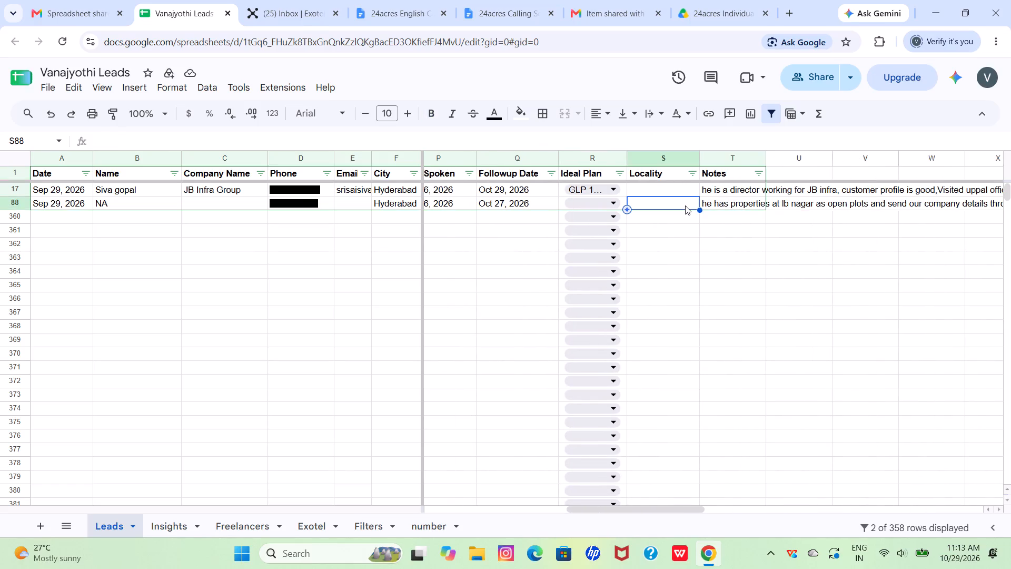
{"action": "type", "text": "lb nagr"}
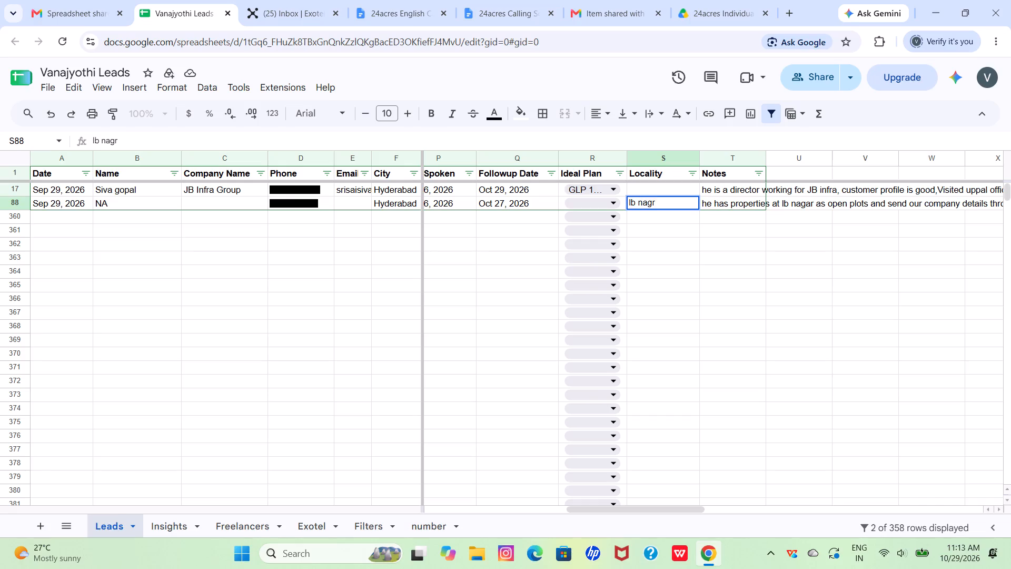
{"action": "key", "text": "BackSpace"}
{"action": "type", "text": "ar"}
{"action": "key", "text": "Return"}
{"action": "left_click", "coordinate": [665, 173]}
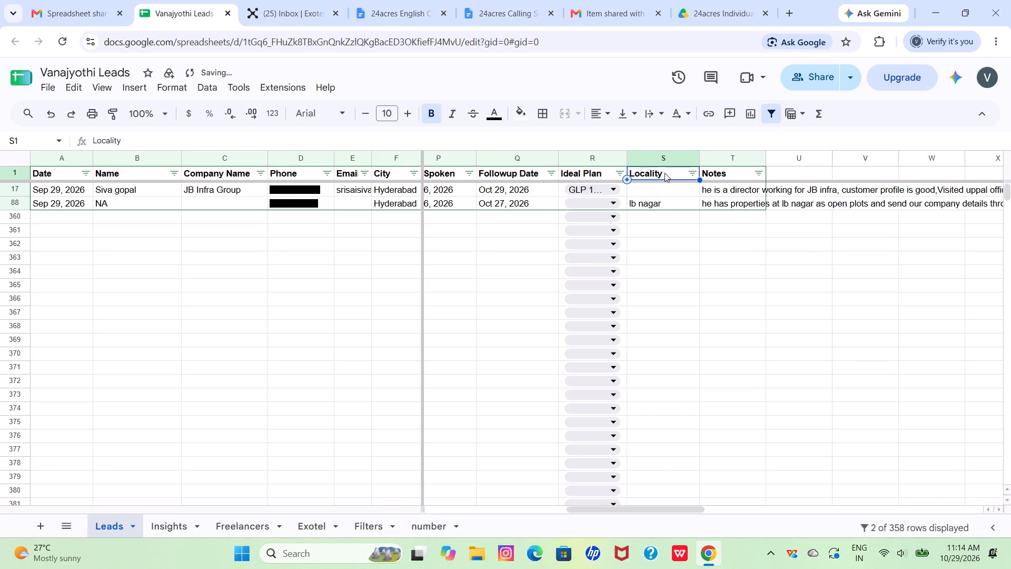
{"action": "left_click", "coordinate": [662, 187]}
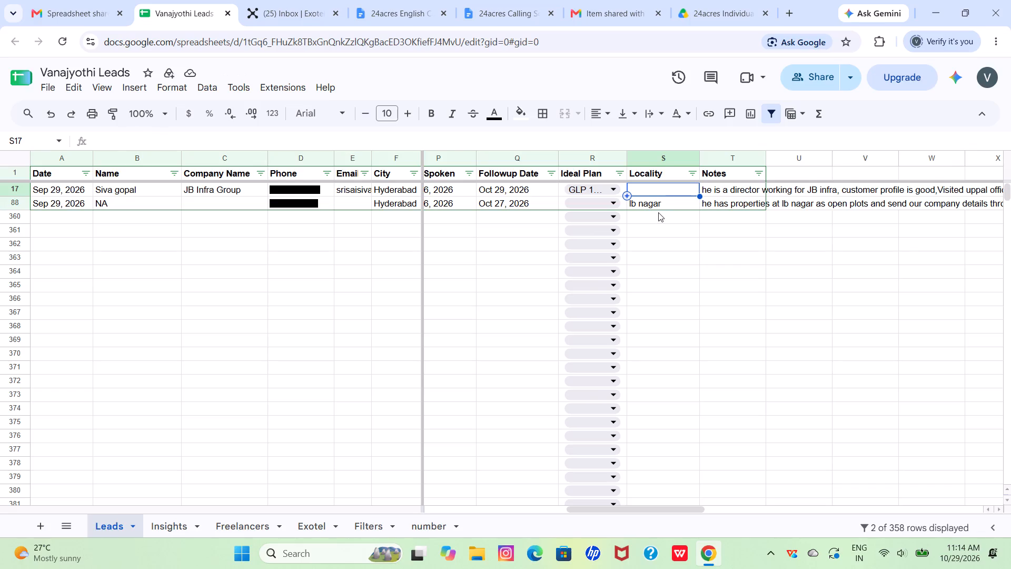
{"action": "left_click", "coordinate": [658, 211]}
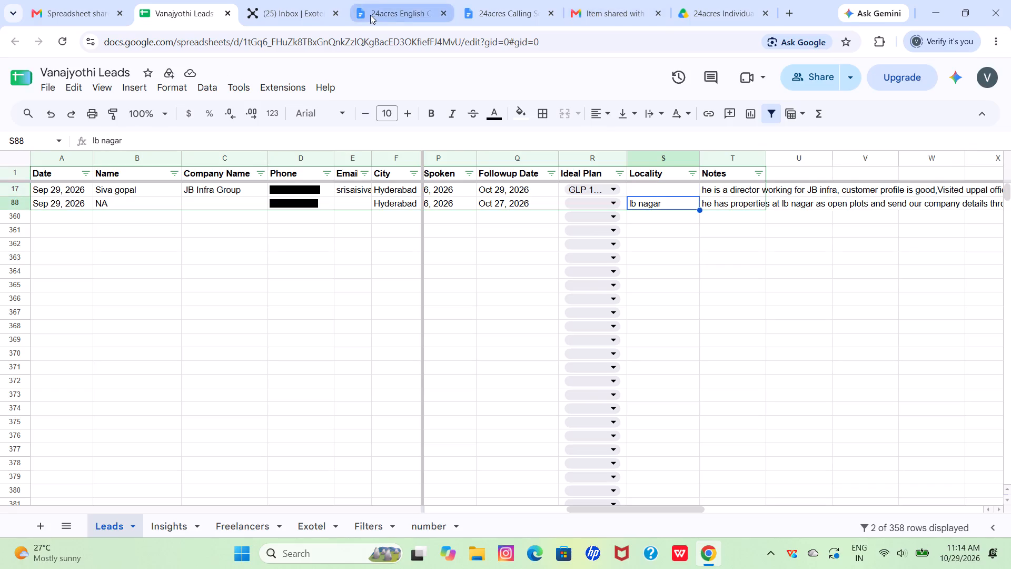
Reset the sheet's filter and filter the Status column to show only the Call Back leads.
{"action": "left_click", "coordinate": [775, 116]}
{"action": "left_click", "coordinate": [768, 117]}
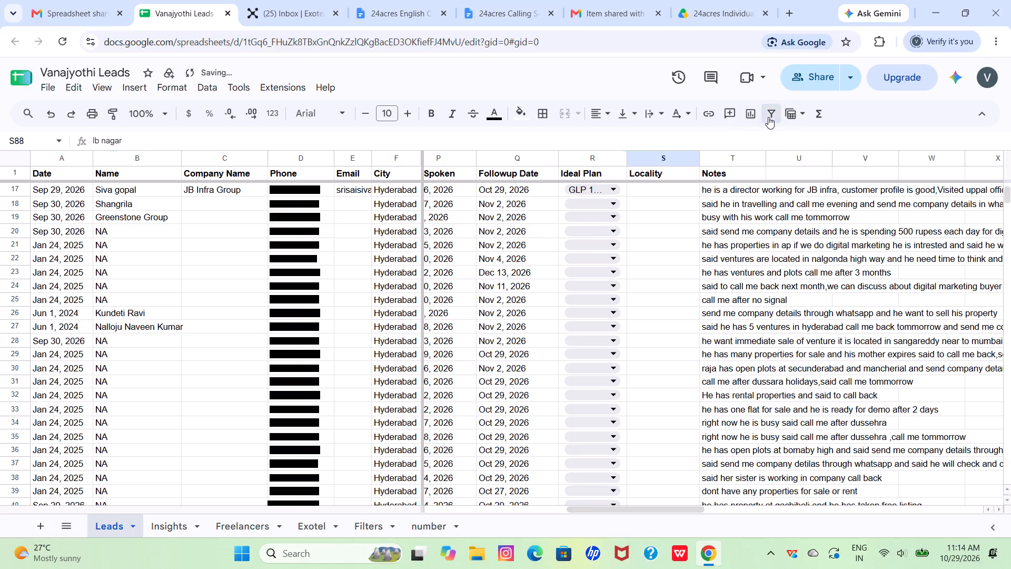
{"action": "scroll", "coordinate": [443, 229], "scroll_direction": "right", "scroll_amount": 5}
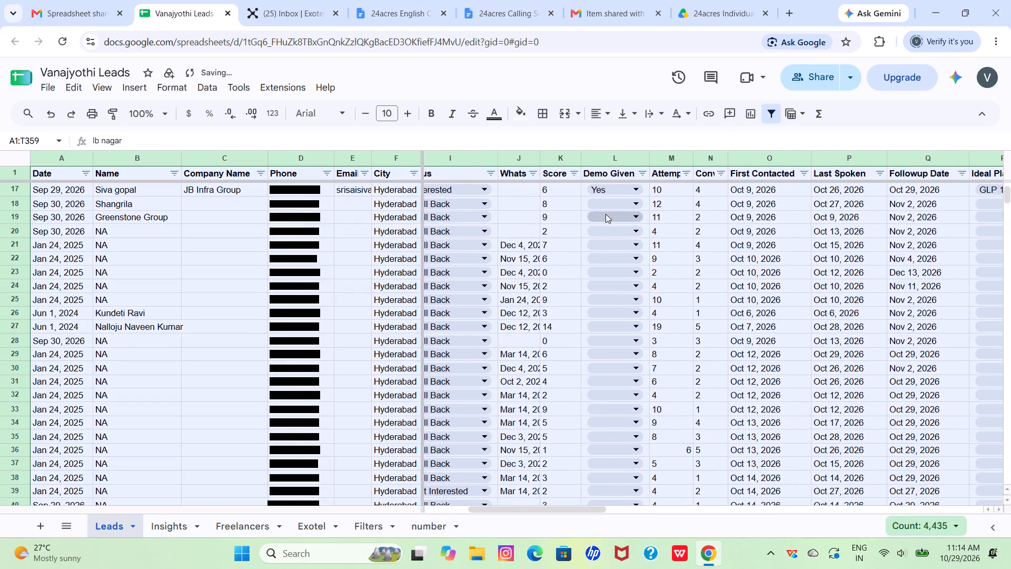
{"action": "scroll", "coordinate": [606, 214], "scroll_direction": "right", "scroll_amount": 5}
{"action": "left_click", "coordinate": [672, 178]}
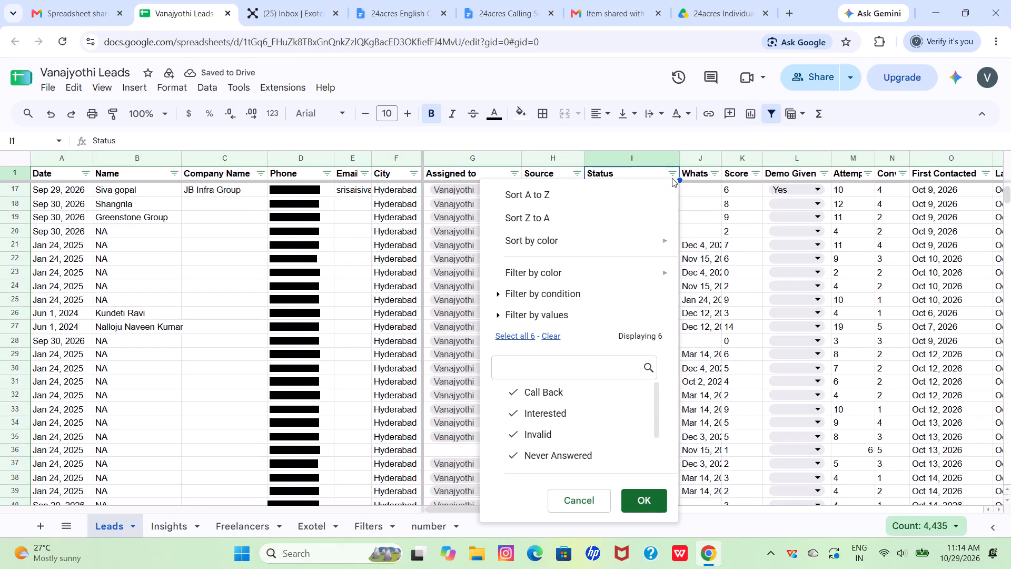
{"action": "left_click", "coordinate": [553, 331]}
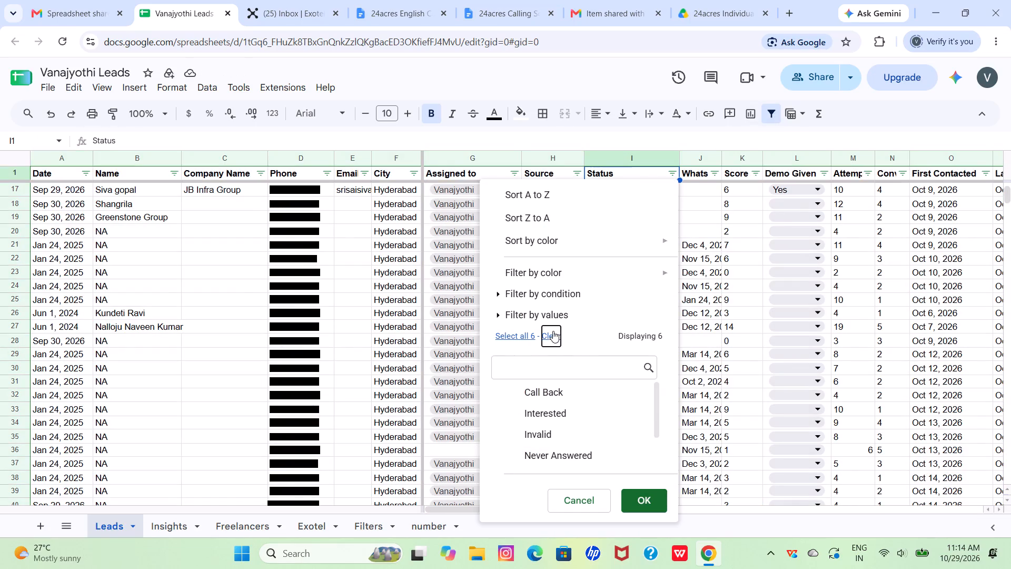
{"action": "left_click", "coordinate": [544, 393]}
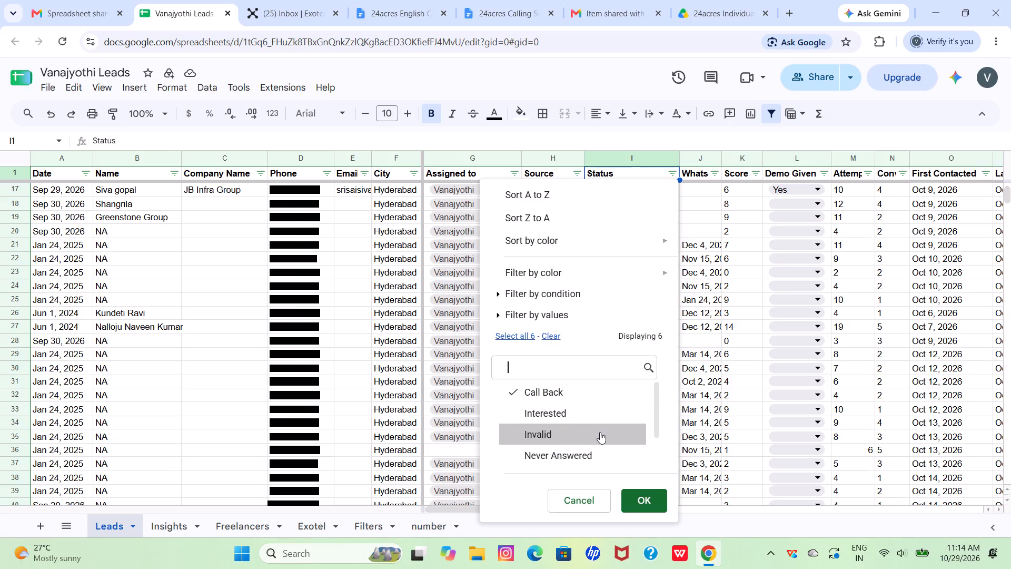
{"action": "left_click", "coordinate": [643, 496]}
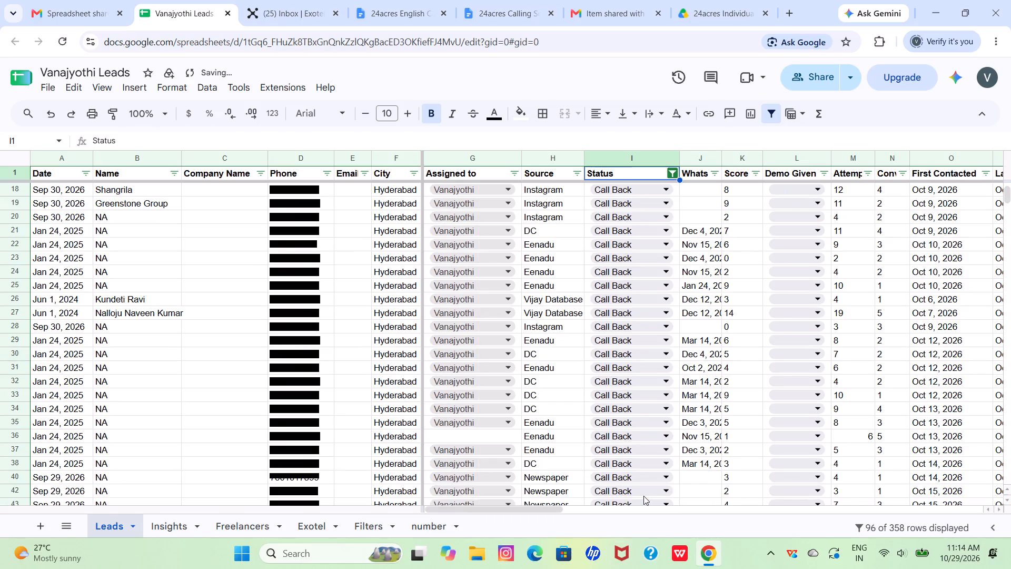
Review the follow-up dates and notes of the Call Back leads from row 18 onward.
{"action": "scroll", "coordinate": [643, 496], "scroll_direction": "left", "scroll_amount": 5}
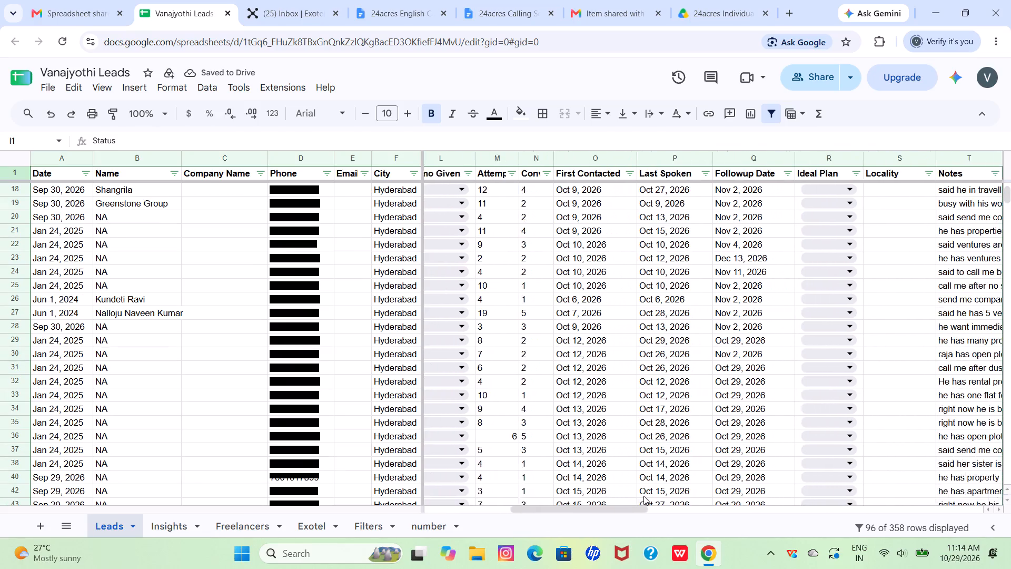
{"action": "scroll", "coordinate": [643, 496], "scroll_direction": "left", "scroll_amount": 5}
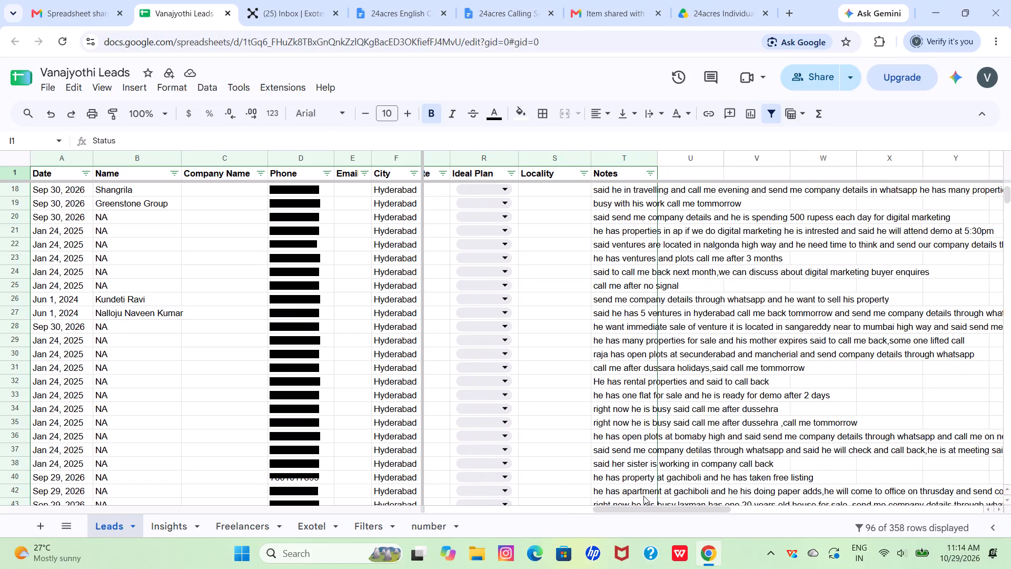
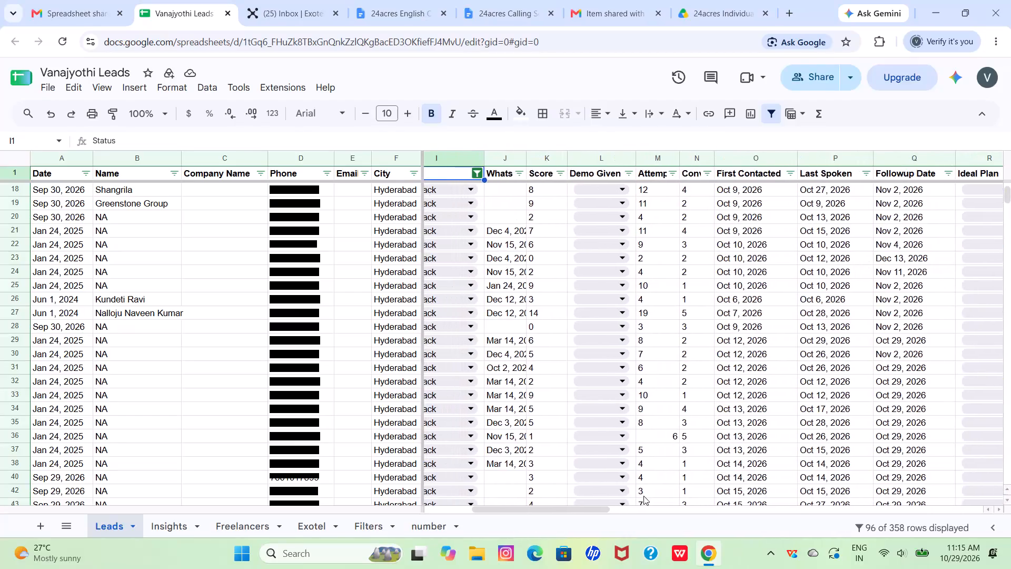
Examine the phone, score, attempt and conversation entries of the Call Back leads in rows 18 to 22.
{"action": "scroll", "coordinate": [643, 496], "scroll_direction": "right", "scroll_amount": 5}
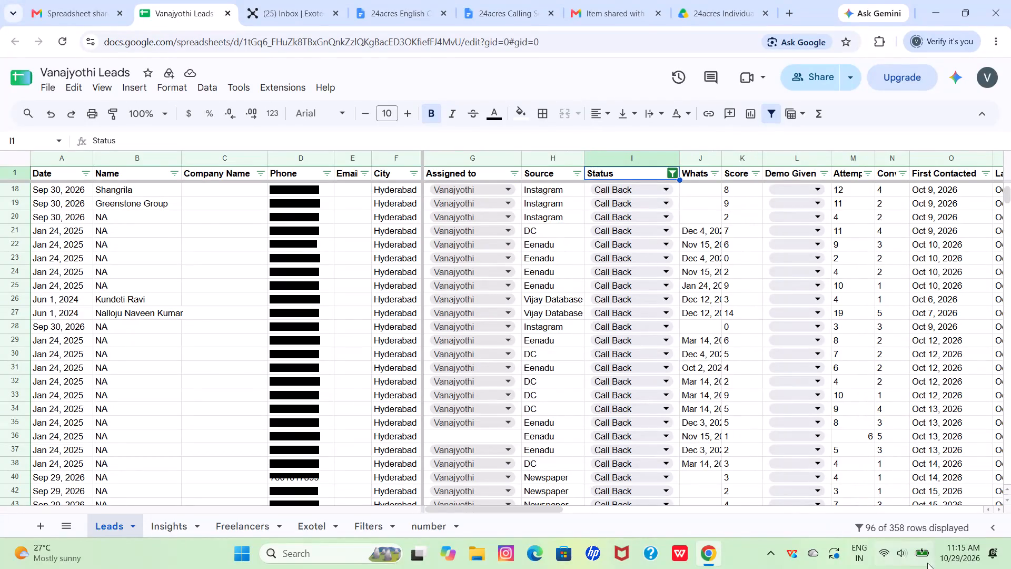
{"action": "left_click", "coordinate": [302, 195]}
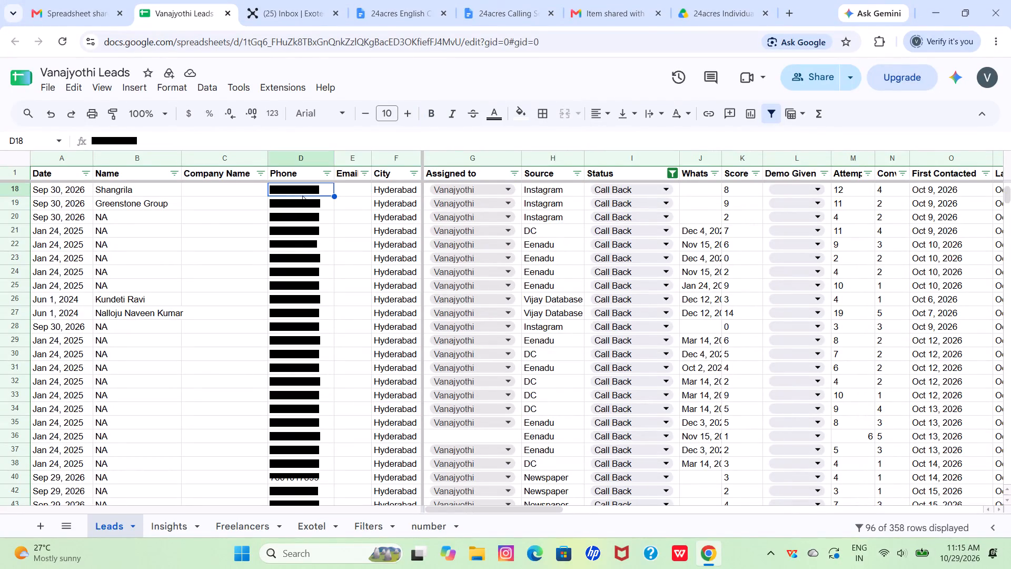
{"action": "left_click", "coordinate": [303, 205]}
{"action": "scroll", "coordinate": [303, 205], "scroll_direction": "left", "scroll_amount": 2}
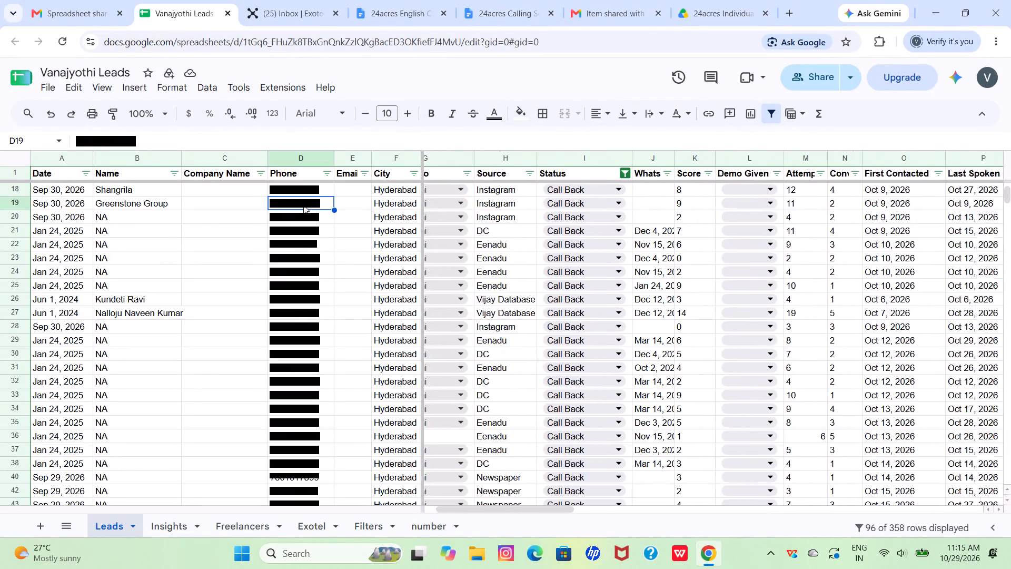
{"action": "scroll", "coordinate": [303, 205], "scroll_direction": "left", "scroll_amount": 2}
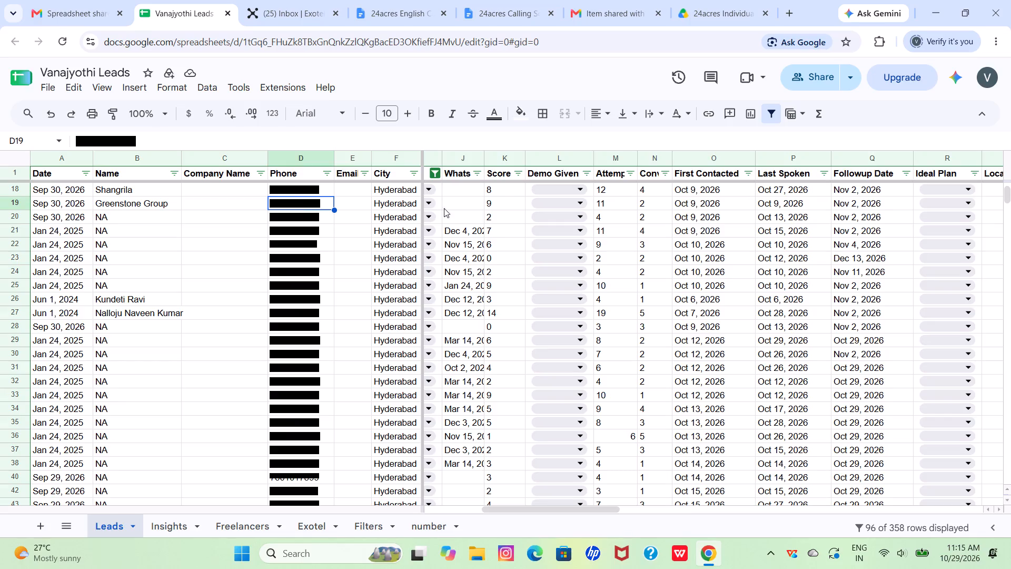
{"action": "left_click", "coordinate": [496, 201]}
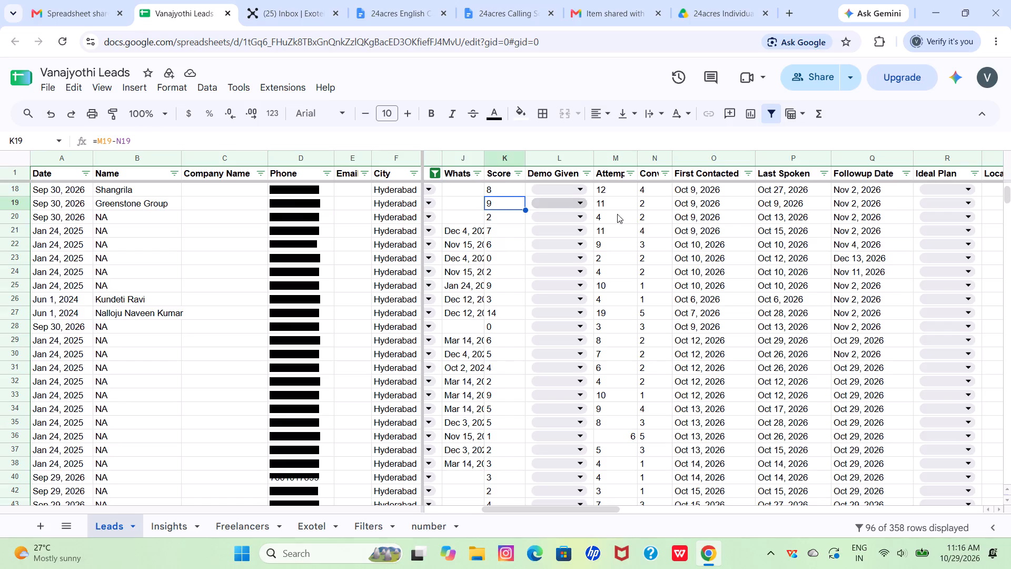
{"action": "left_click", "coordinate": [640, 207]}
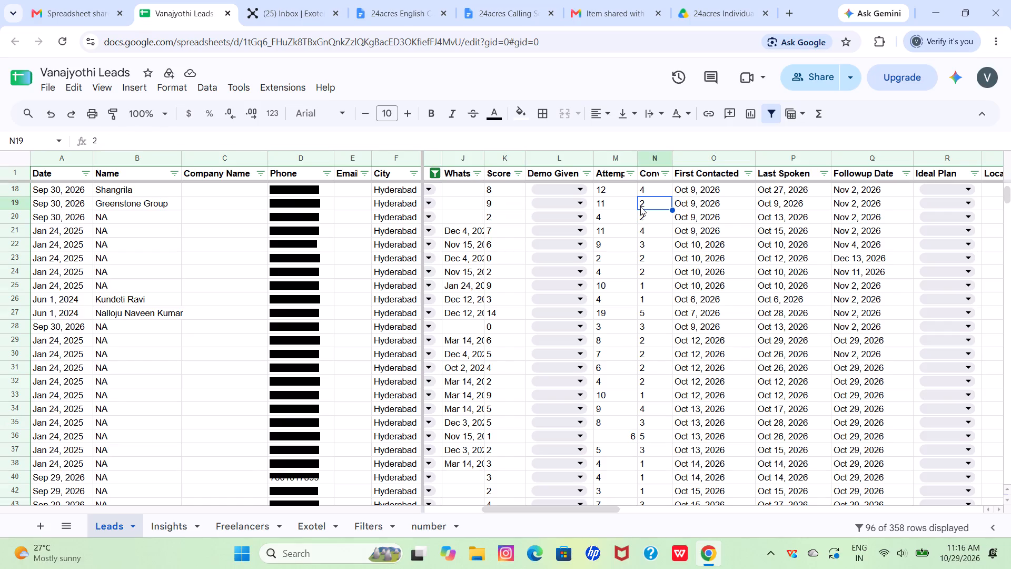
{"action": "left_click", "coordinate": [633, 228]}
{"action": "left_click", "coordinate": [633, 248]}
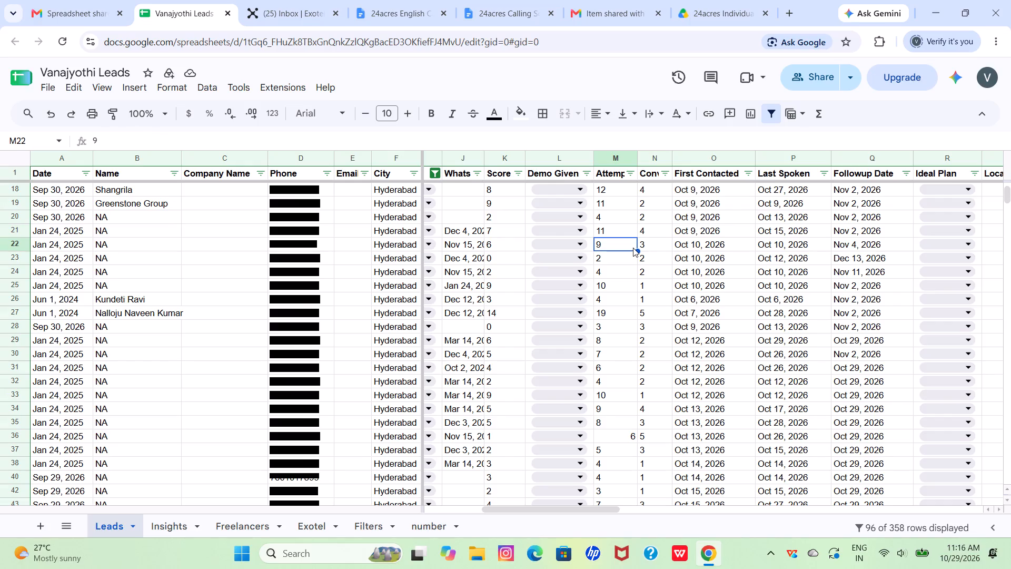
{"action": "left_click", "coordinate": [608, 224]}
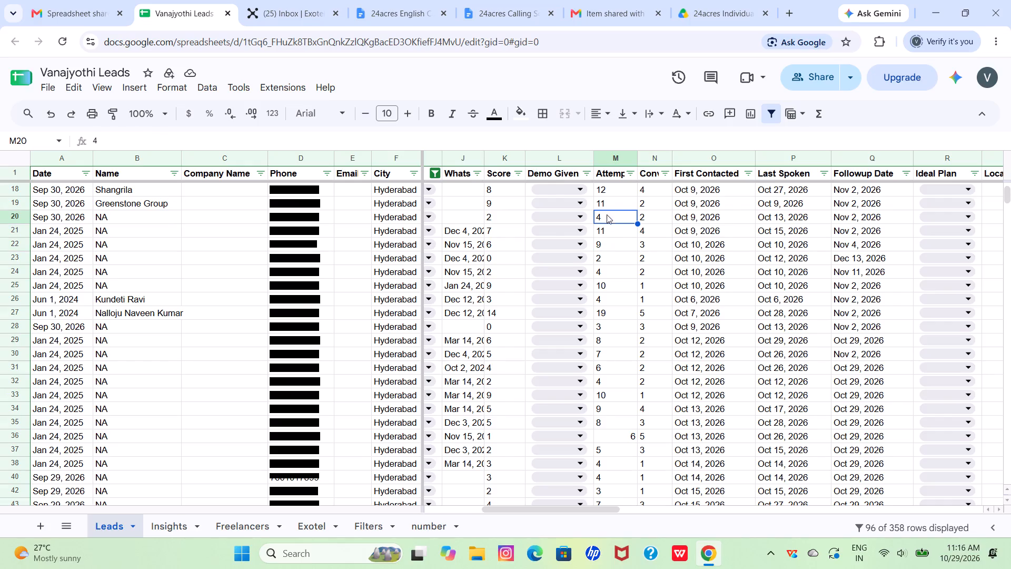
{"action": "left_click", "coordinate": [610, 203]}
Review the follow-up dates and notes of the Call Back leads down to the last lead in row 357.
{"action": "scroll", "coordinate": [610, 203], "scroll_direction": "left", "scroll_amount": 6}
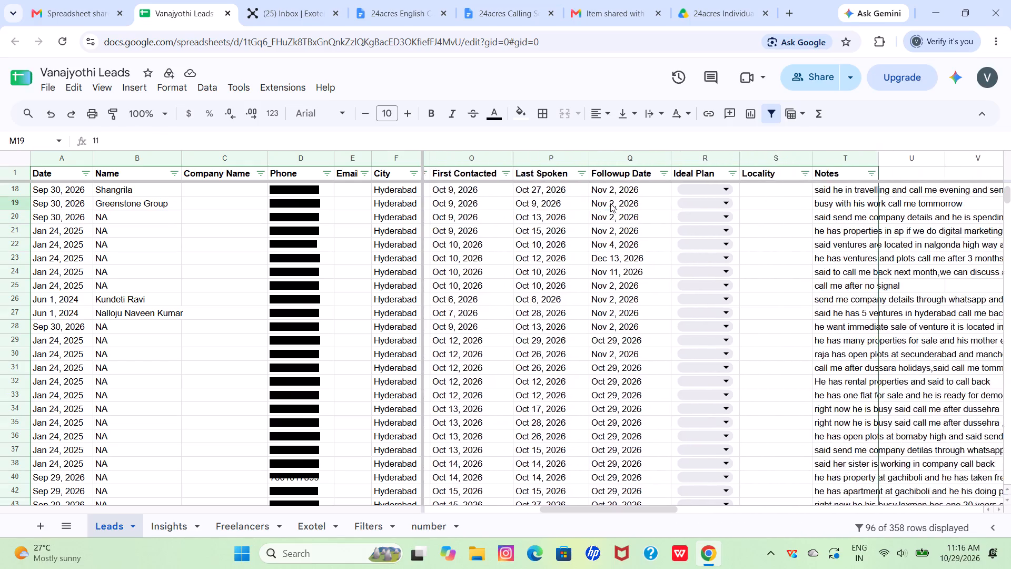
{"action": "scroll", "coordinate": [610, 203], "scroll_direction": "left", "scroll_amount": 1}
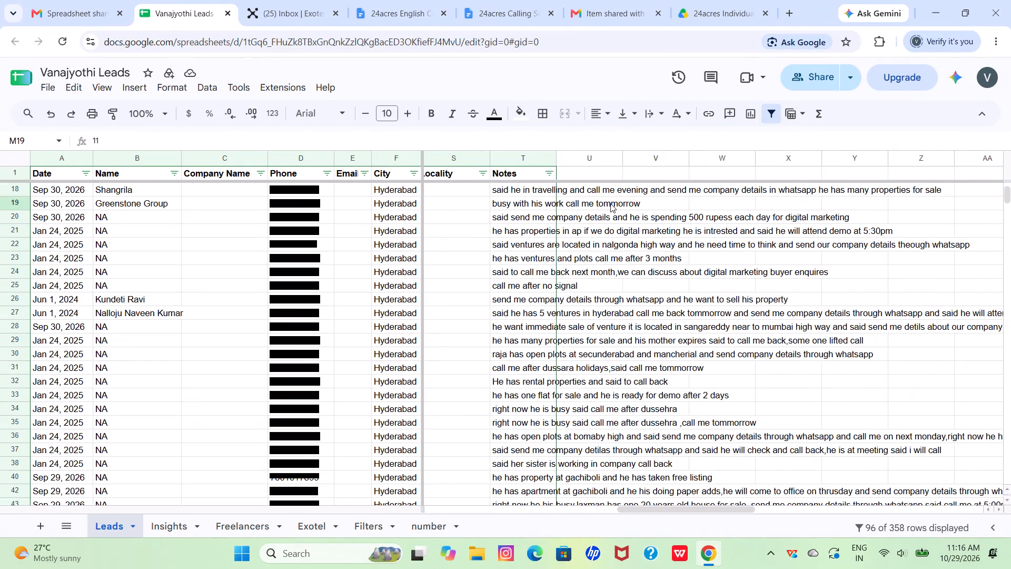
{"action": "scroll", "coordinate": [610, 203], "scroll_direction": "down", "scroll_amount": 6}
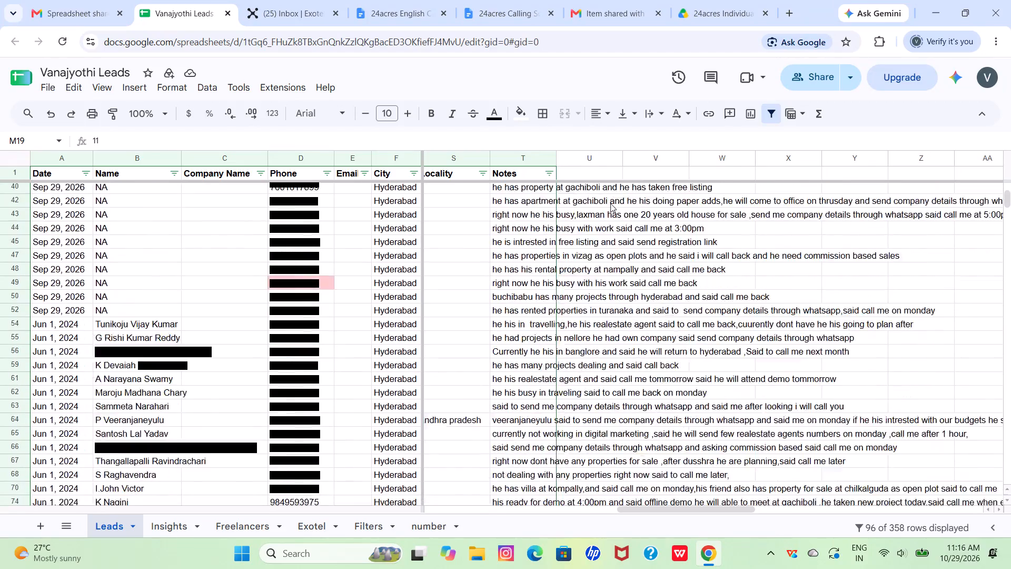
{"action": "scroll", "coordinate": [610, 203], "scroll_direction": "down", "scroll_amount": 5}
{"action": "scroll", "coordinate": [610, 203], "scroll_direction": "up", "scroll_amount": 7}
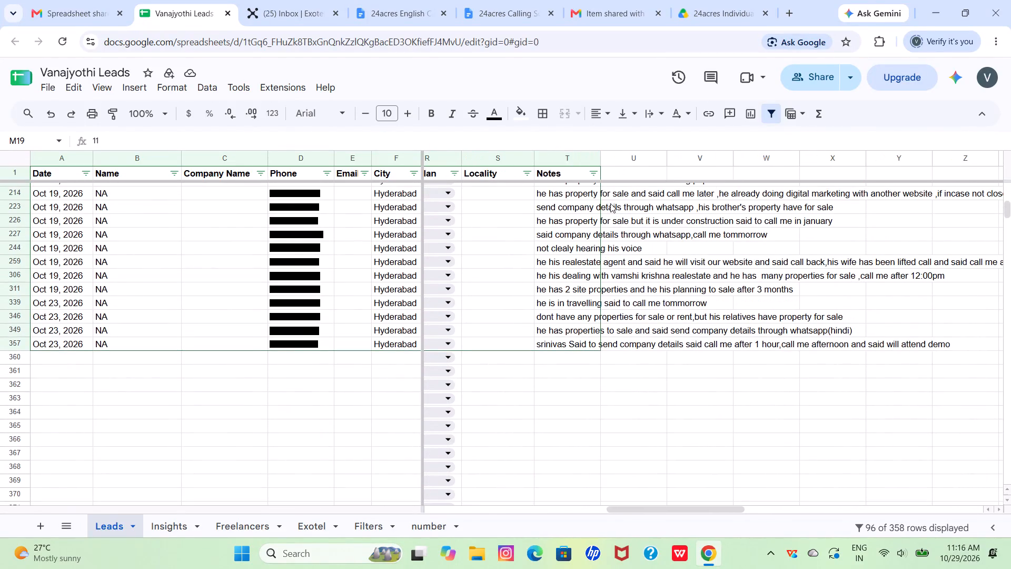
Append "at 1:00pm" to the end of the note about attending the demo for the Call Back lead in row 357.
{"action": "left_click", "coordinate": [493, 340]}
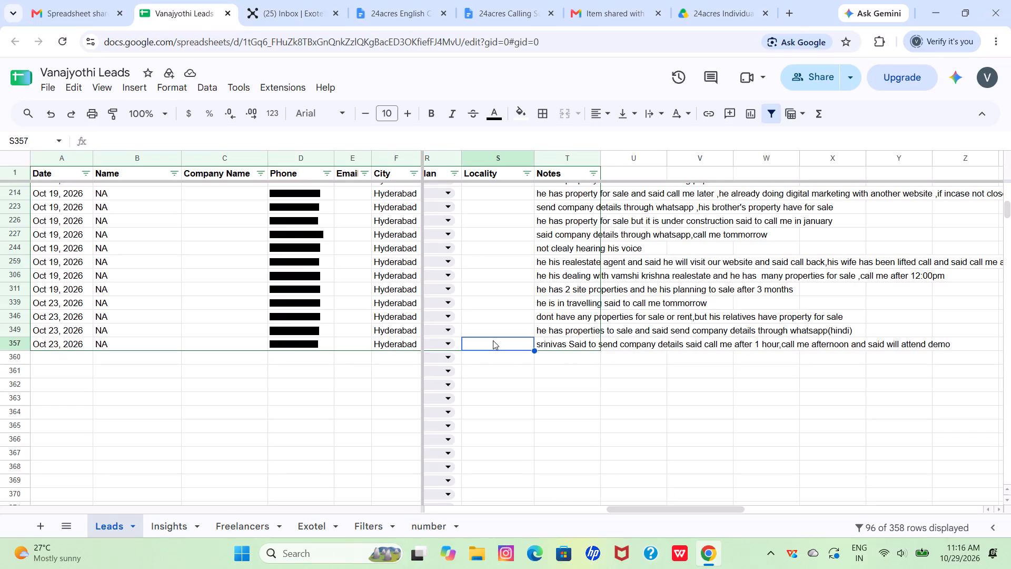
{"action": "left_click", "coordinate": [508, 329]}
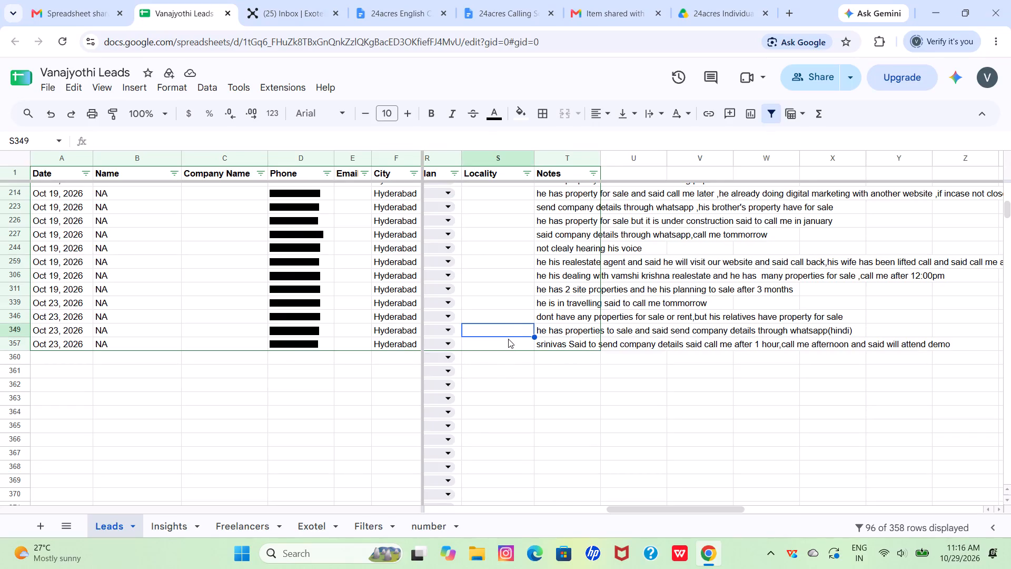
{"action": "left_click", "coordinate": [508, 339]}
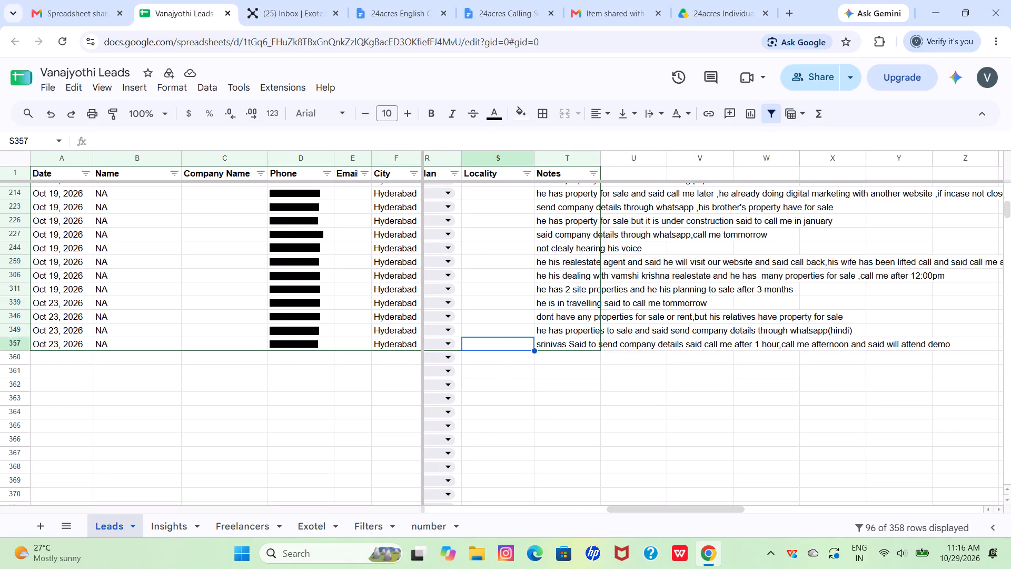
{"action": "left_click", "coordinate": [555, 350]}
{"action": "left_click", "coordinate": [562, 344]}
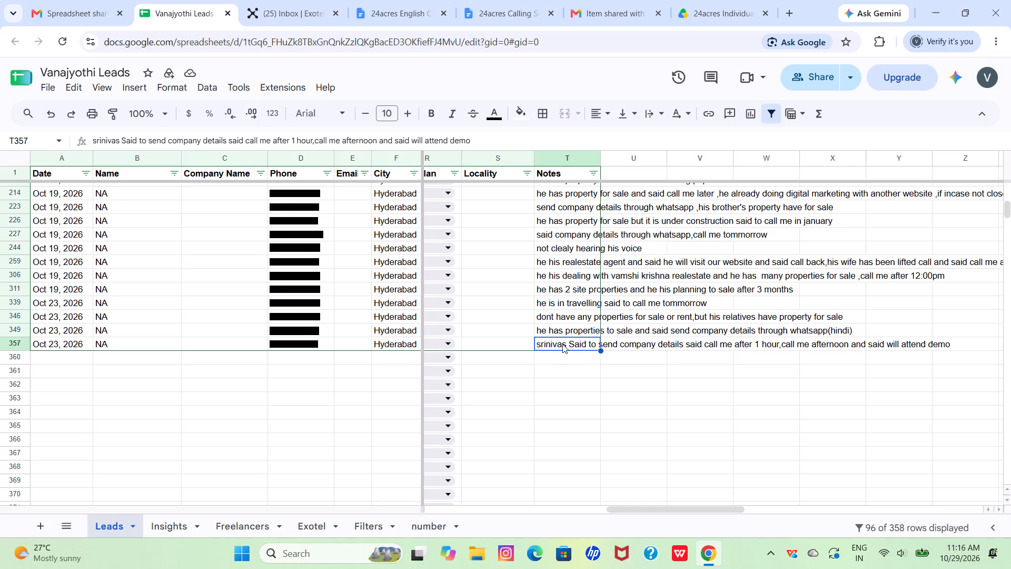
{"action": "left_click", "coordinate": [562, 344]}
{"action": "double_click", "coordinate": [562, 344]}
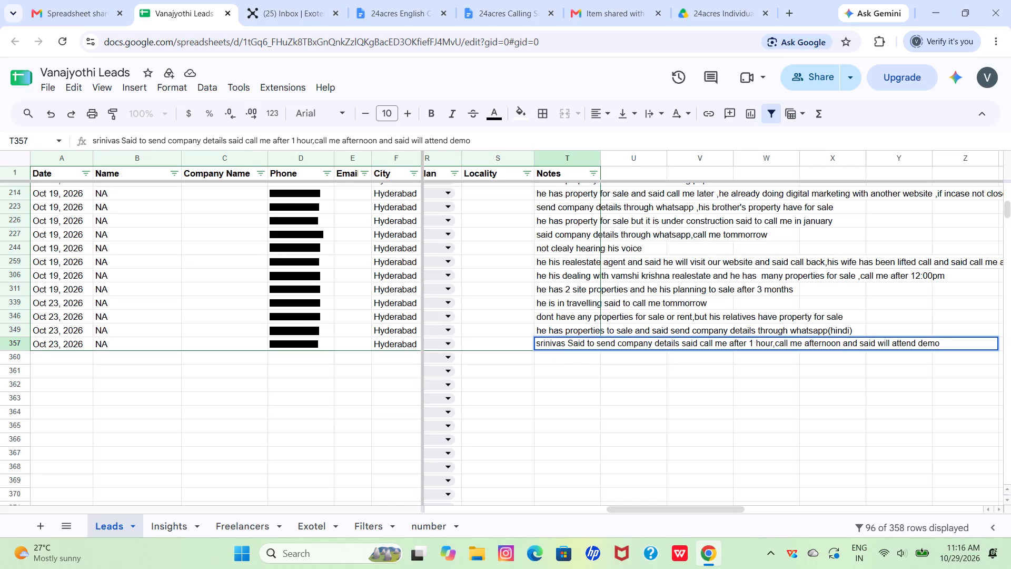
{"action": "key", "text": "space"}
{"action": "type", "text": "at 1"}
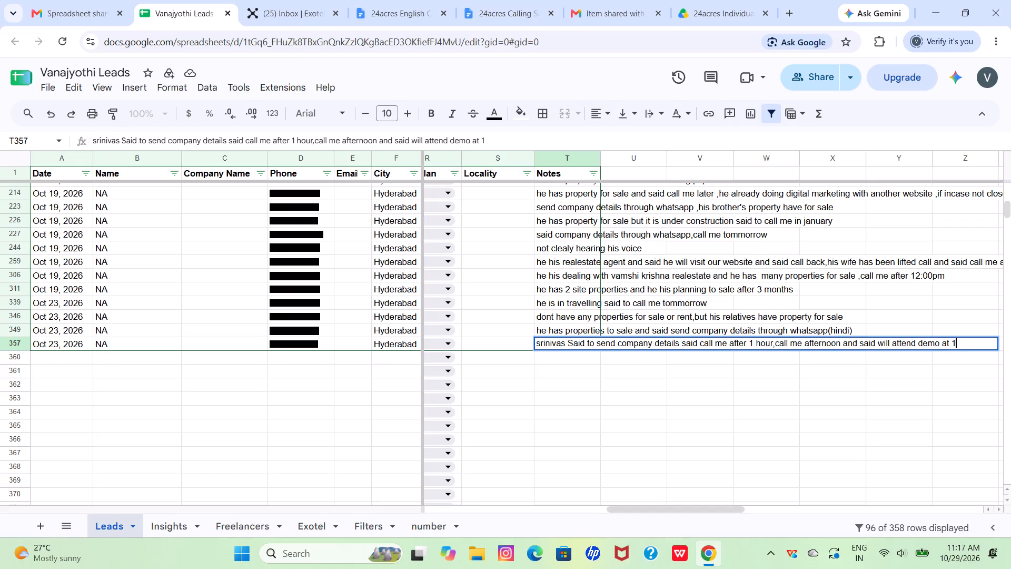
{"action": "type", "text": ":00"}
{"action": "type", "text": "pm"}
{"action": "key", "text": "Return"}
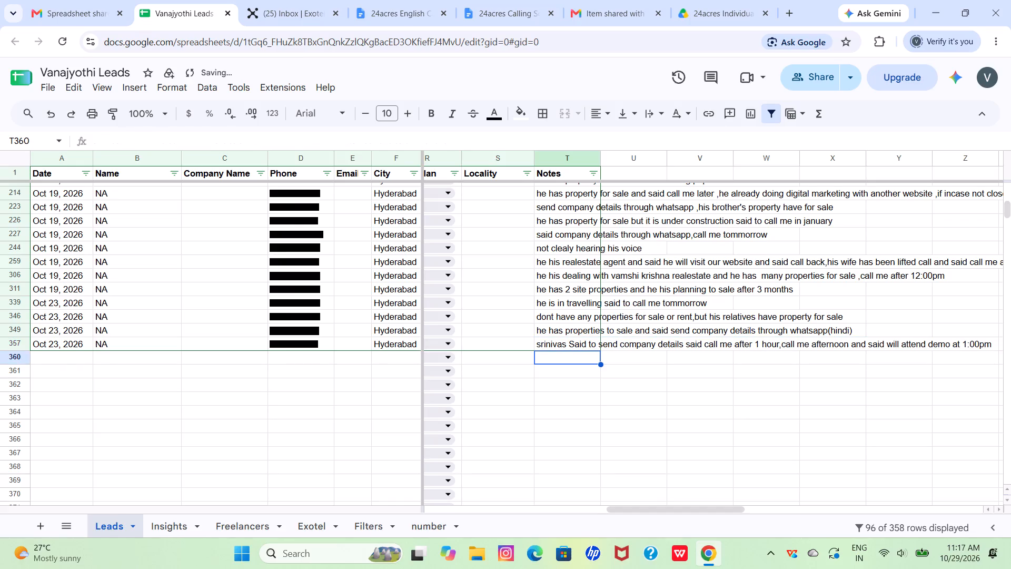
{"action": "left_click", "coordinate": [561, 341]}
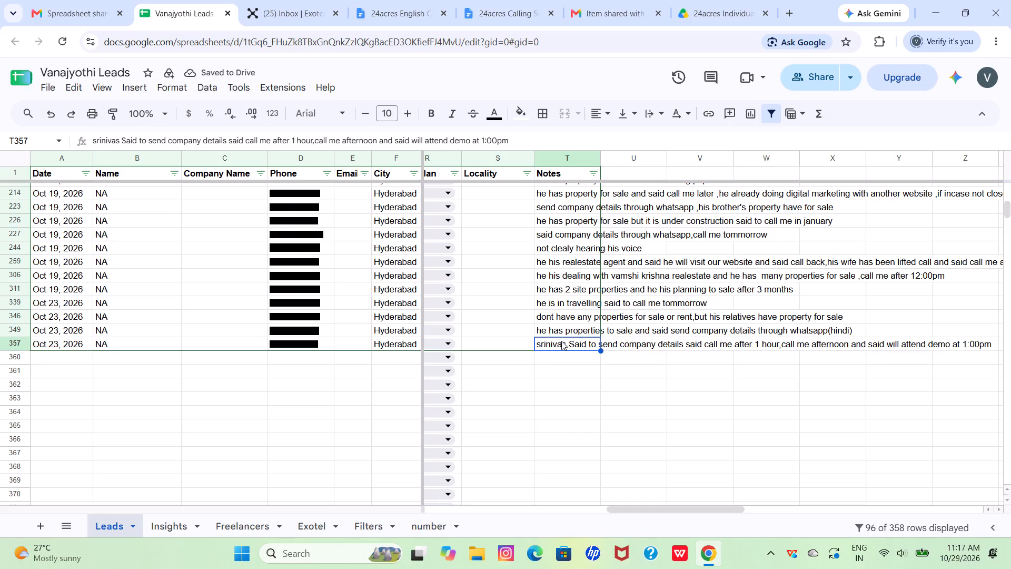
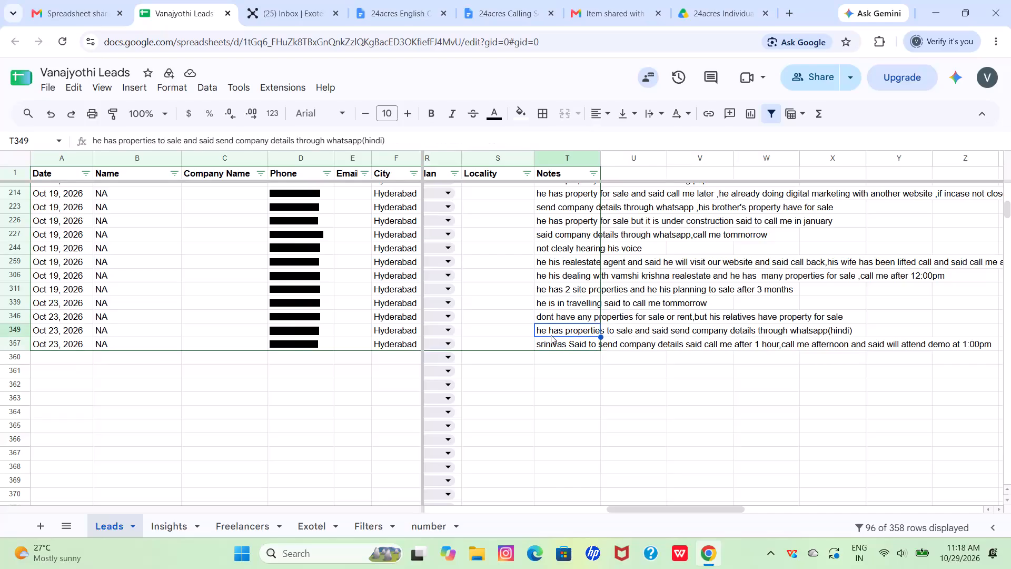
Examine the notes of the last Call Back leads, including the full note of the real estate agent lead in row 259.
{"action": "scroll", "coordinate": [551, 335], "scroll_direction": "right", "scroll_amount": 1}
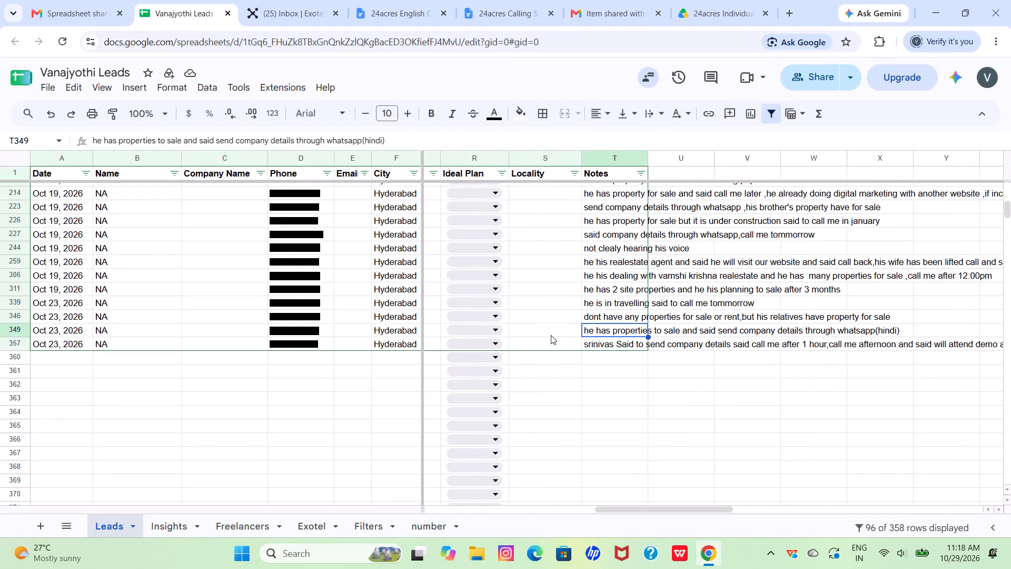
{"action": "scroll", "coordinate": [551, 335], "scroll_direction": "right", "scroll_amount": 1}
{"action": "scroll", "coordinate": [551, 335], "scroll_direction": "down", "scroll_amount": 1}
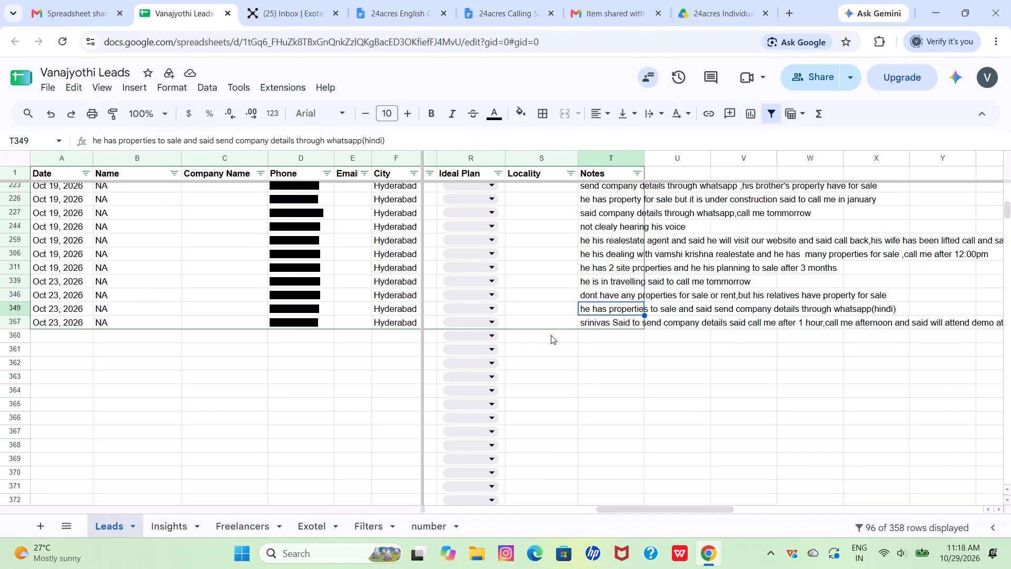
{"action": "left_click", "coordinate": [612, 243]}
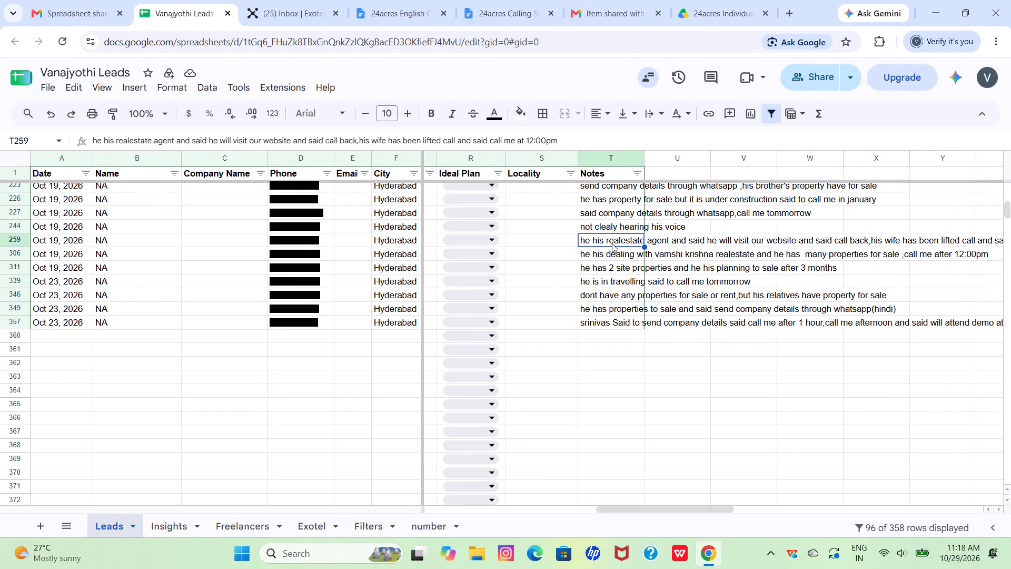
{"action": "scroll", "coordinate": [612, 243], "scroll_direction": "down", "scroll_amount": 1}
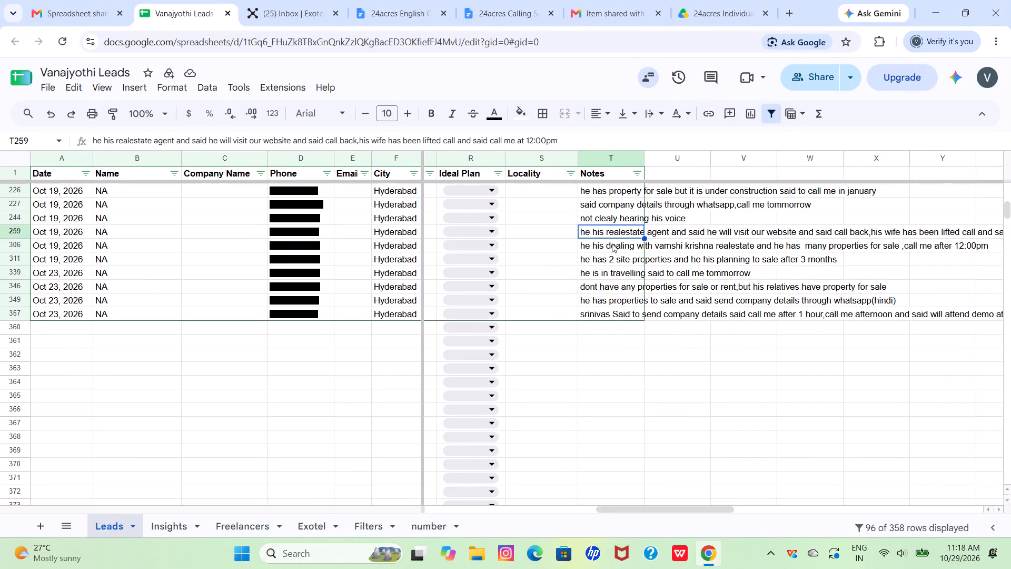
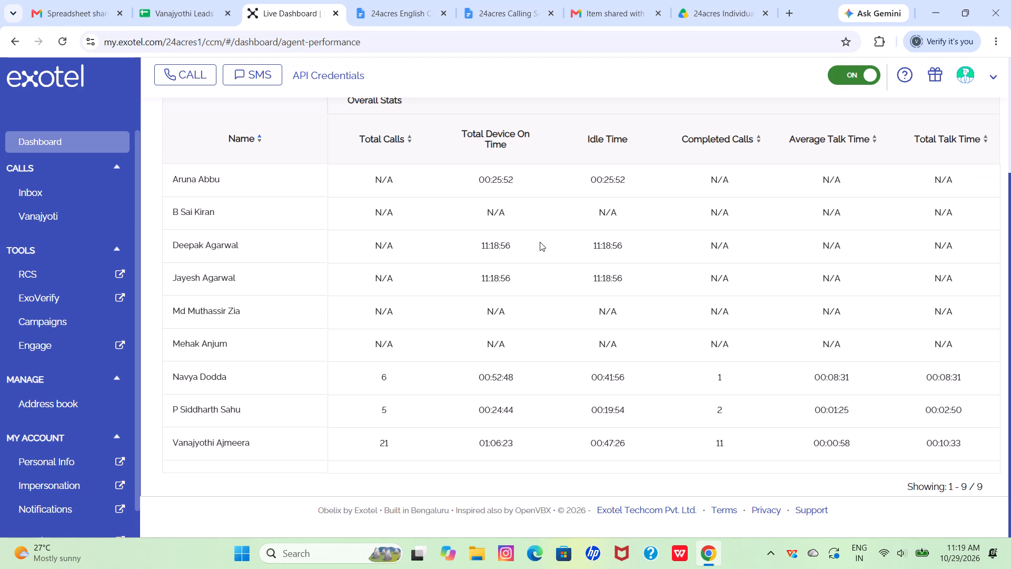
Return to the Vanajyothi Leads sheet and examine the follow-up dates and notes of the Call Back leads, including rows 214 and 223.
{"action": "scroll", "coordinate": [540, 242], "scroll_direction": "up", "scroll_amount": 3}
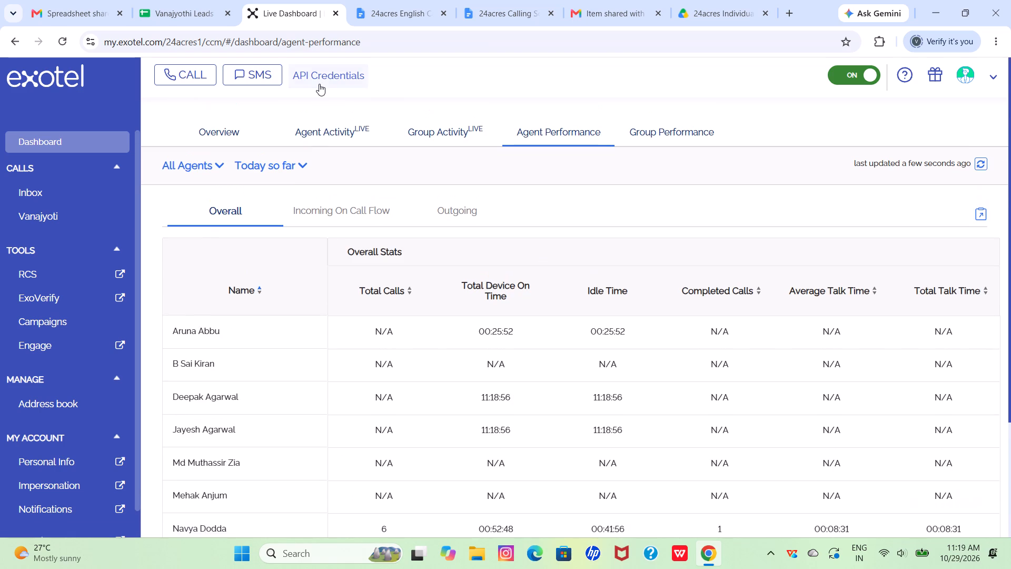
{"action": "left_click", "coordinate": [158, 0]}
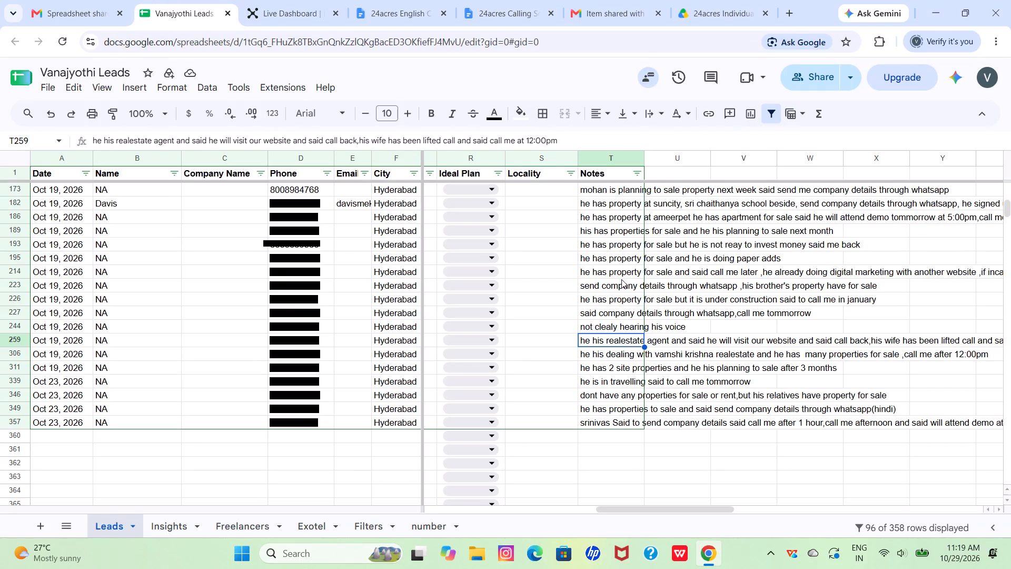
{"action": "left_click", "coordinate": [621, 279]}
{"action": "scroll", "coordinate": [621, 279], "scroll_direction": "up", "scroll_amount": 7}
{"action": "scroll", "coordinate": [621, 279], "scroll_direction": "down", "scroll_amount": 3}
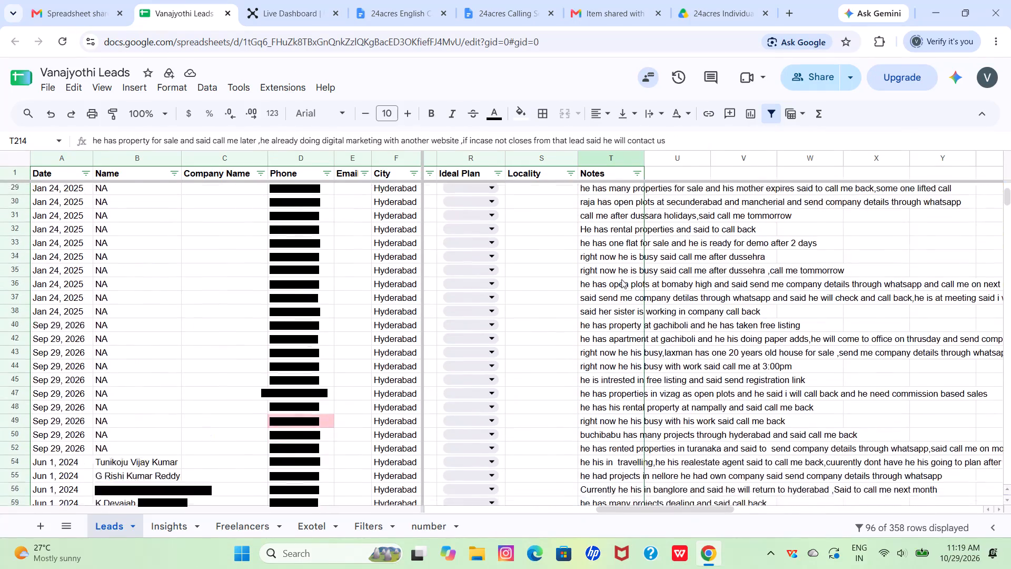
{"action": "scroll", "coordinate": [621, 279], "scroll_direction": "down", "scroll_amount": 8}
{"action": "scroll", "coordinate": [621, 279], "scroll_direction": "up", "scroll_amount": 9}
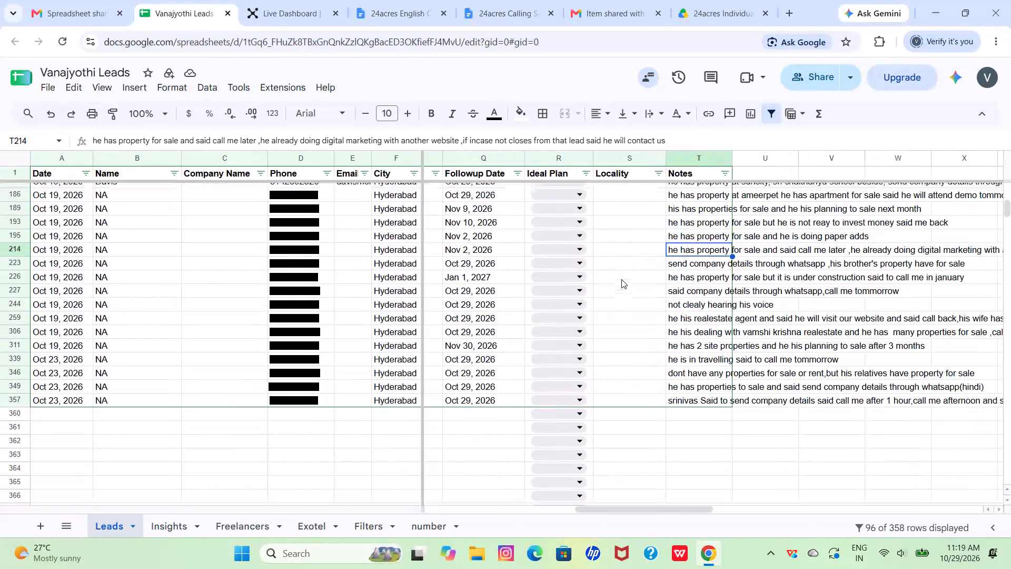
{"action": "scroll", "coordinate": [621, 279], "scroll_direction": "left", "scroll_amount": 2}
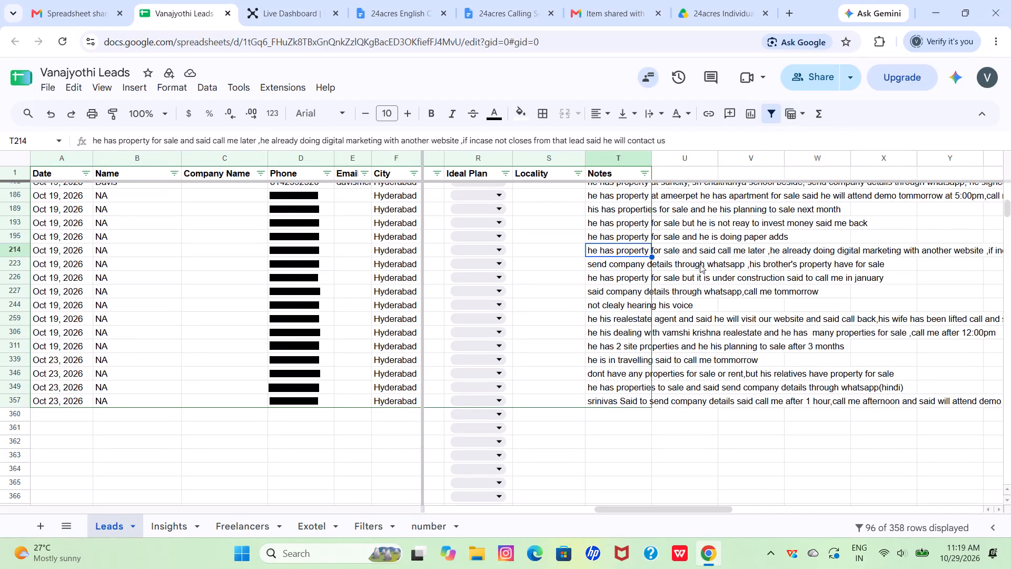
{"action": "left_click", "coordinate": [693, 282]}
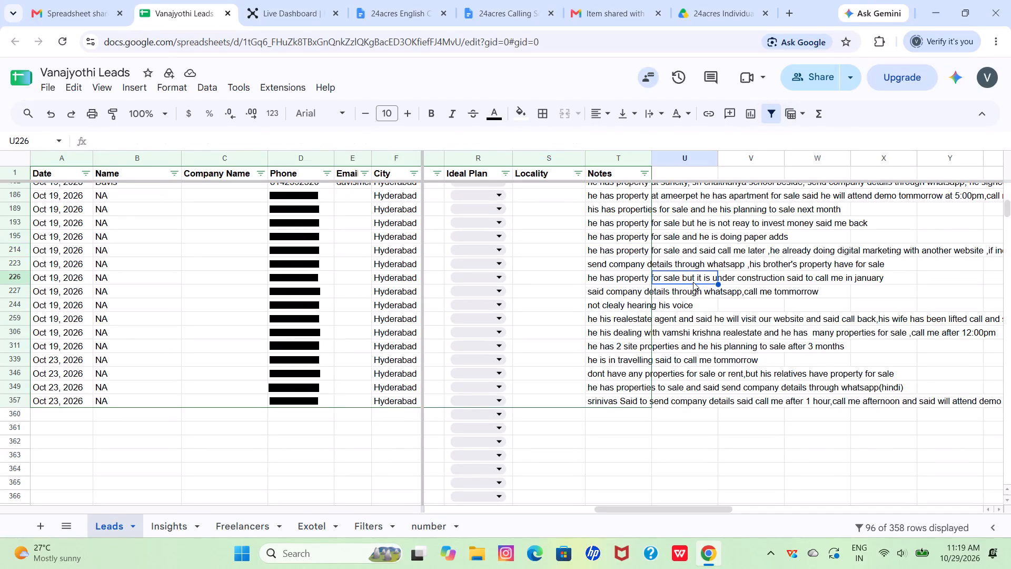
{"action": "left_click", "coordinate": [597, 257]}
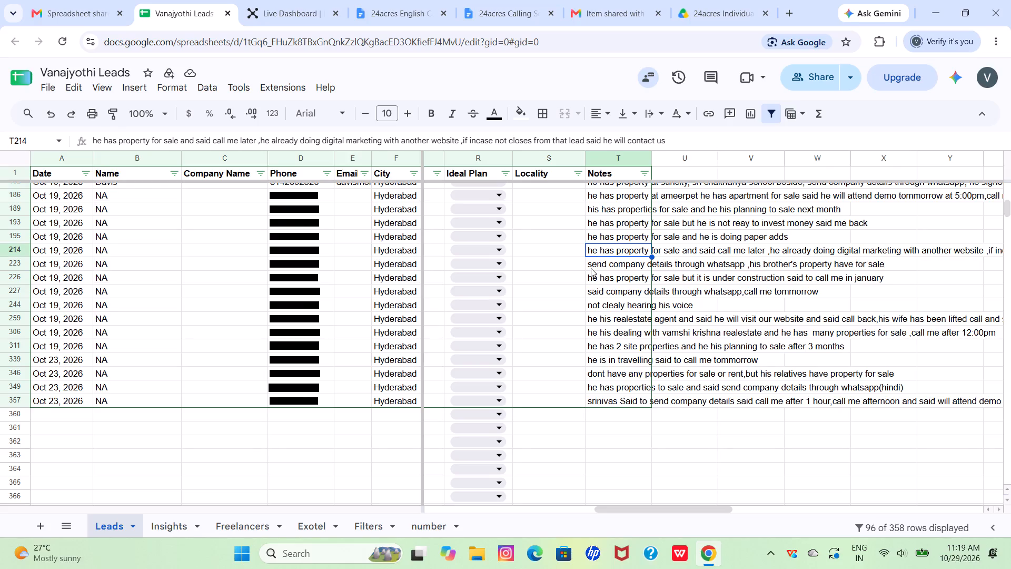
{"action": "left_click", "coordinate": [591, 268]}
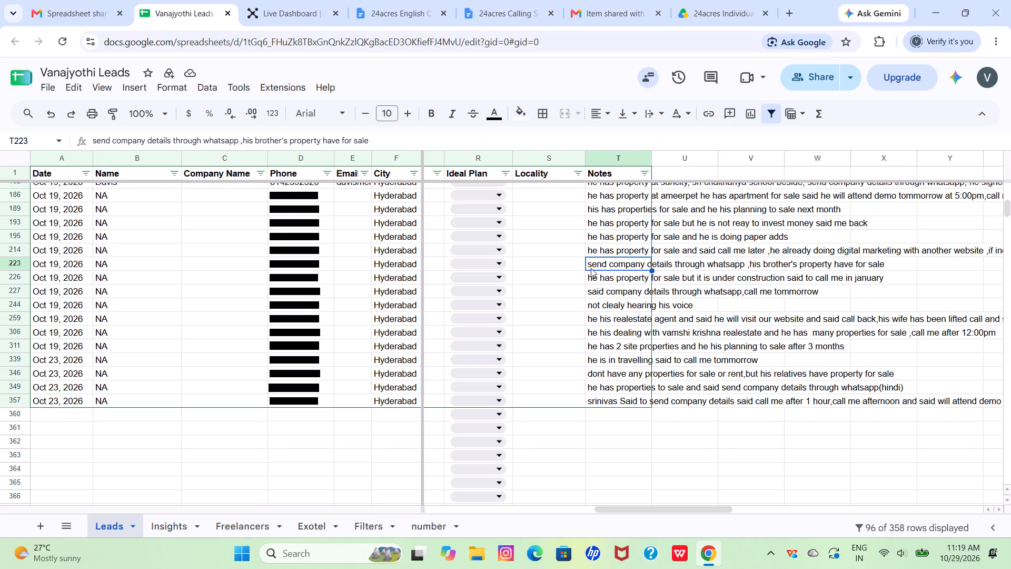
{"action": "scroll", "coordinate": [591, 268], "scroll_direction": "right", "scroll_amount": 1}
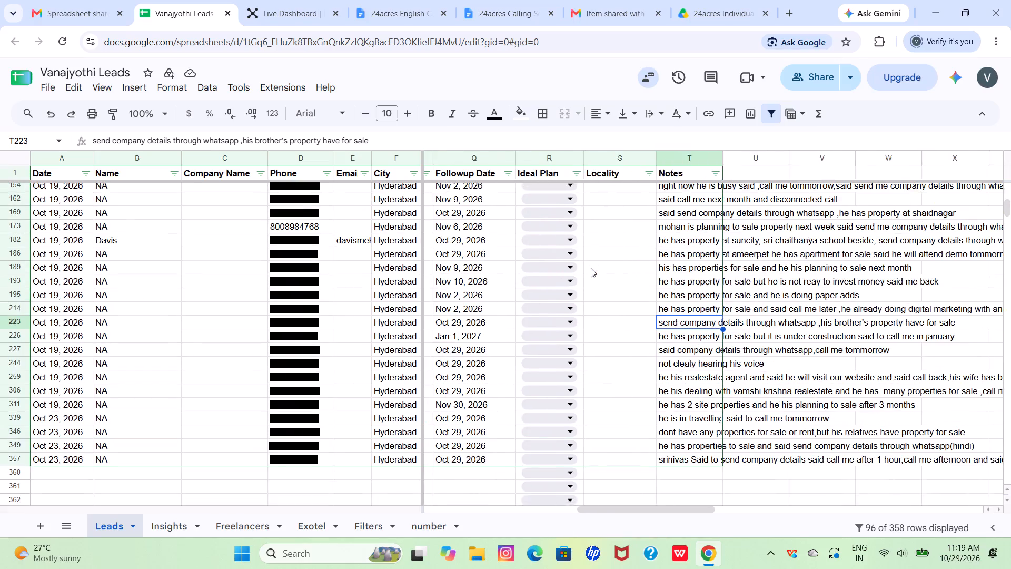
Switch to the Exotel Live Dashboard.
{"action": "left_click", "coordinate": [283, 1]}
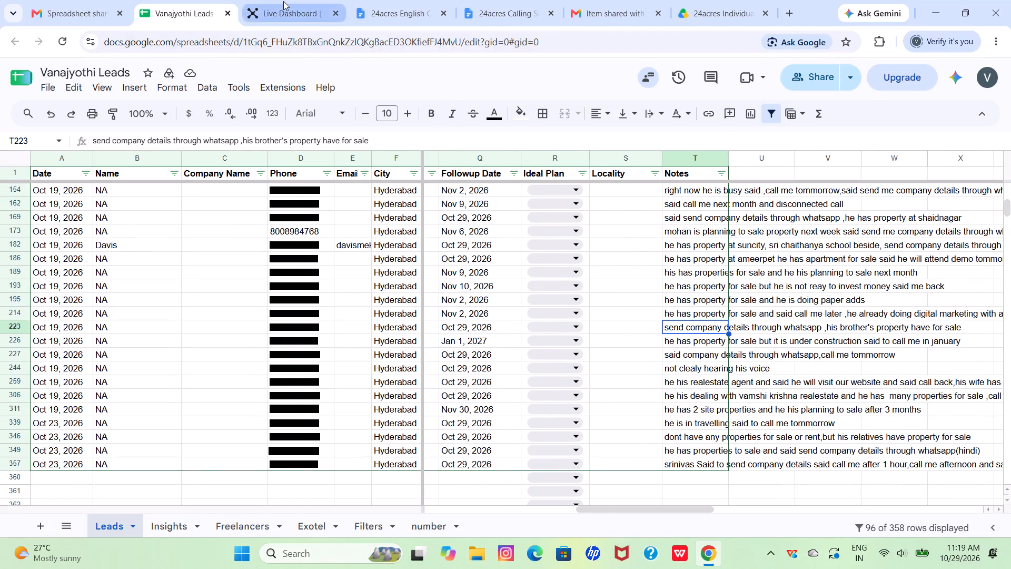
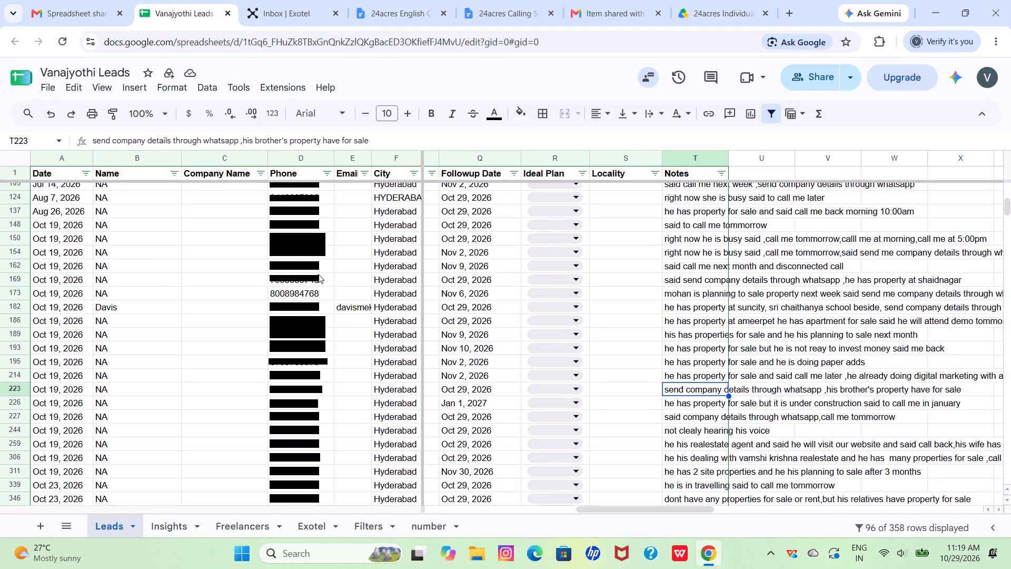
Review the follow-up dates and notes of the filtered Call Back leads from row 259 back up to row 54.
{"action": "scroll", "coordinate": [318, 274], "scroll_direction": "up", "scroll_amount": 2}
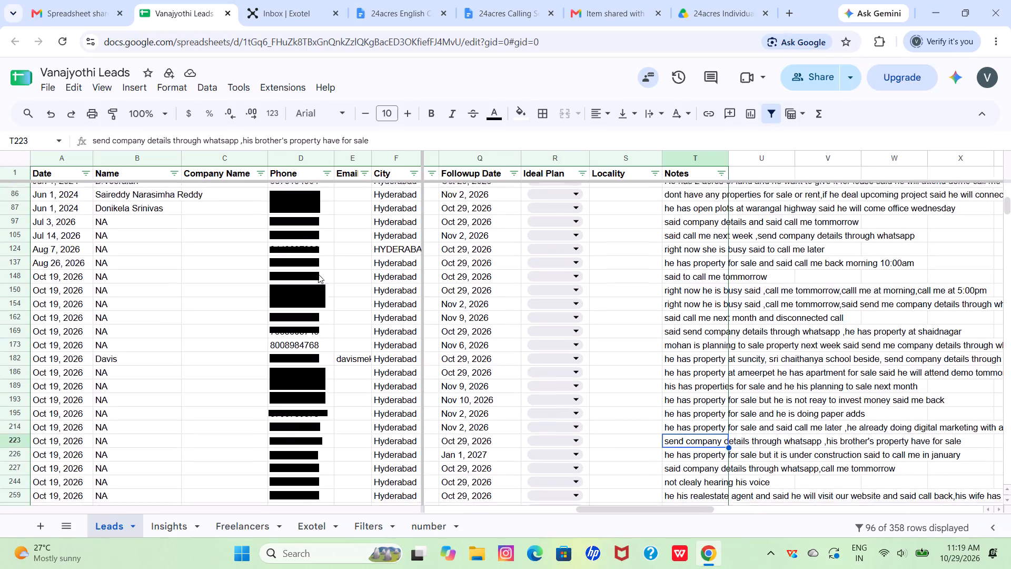
{"action": "scroll", "coordinate": [318, 274], "scroll_direction": "up", "scroll_amount": 4}
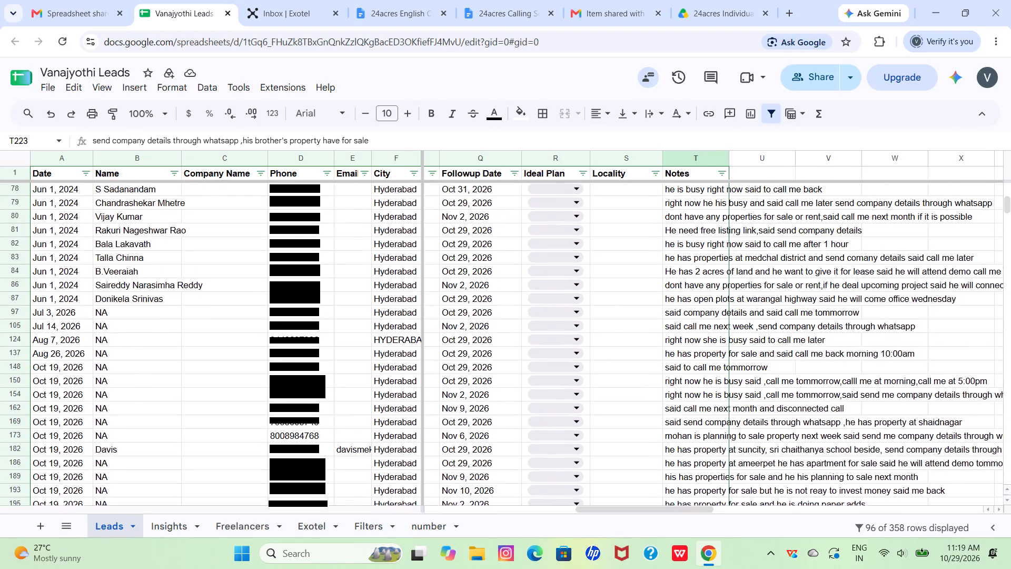
{"action": "scroll", "coordinate": [313, 282], "scroll_direction": "up", "scroll_amount": 2}
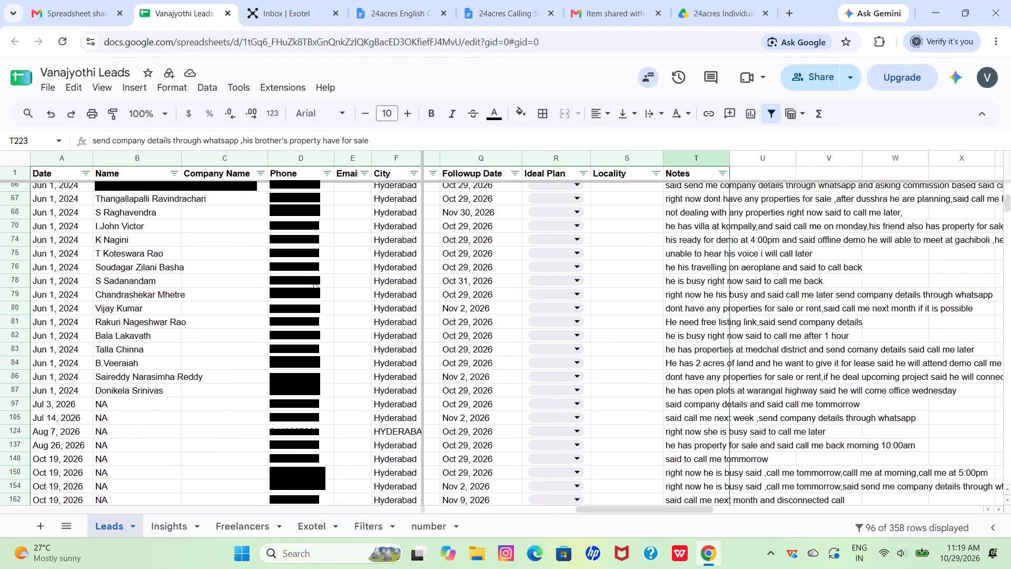
{"action": "scroll", "coordinate": [313, 282], "scroll_direction": "up", "scroll_amount": 3}
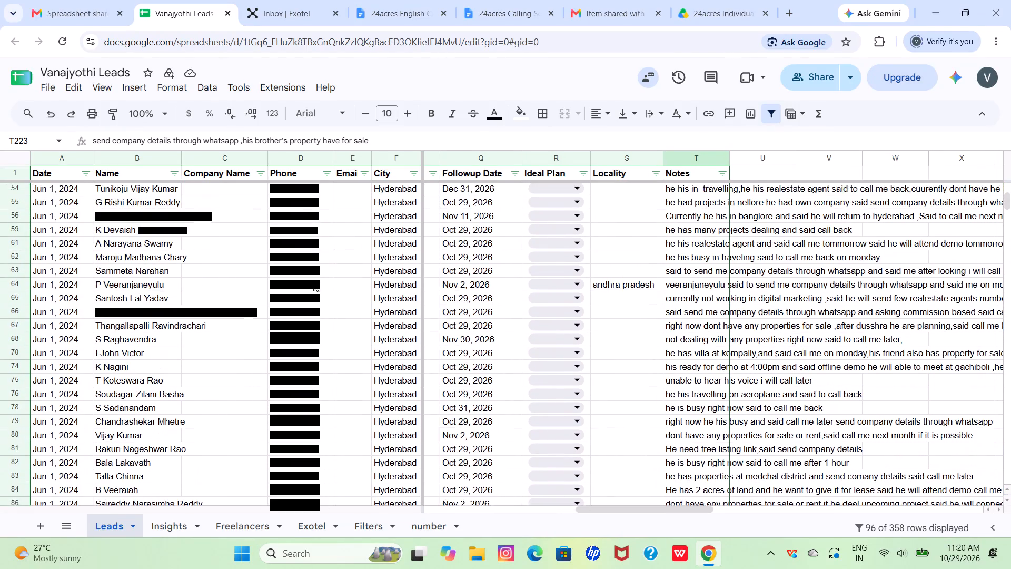
Examine the notes of the last filtered leads, from row 162 to row 357, for a lead to call.
{"action": "scroll", "coordinate": [313, 282], "scroll_direction": "down", "scroll_amount": 7}
{"action": "scroll", "coordinate": [313, 282], "scroll_direction": "up", "scroll_amount": 3}
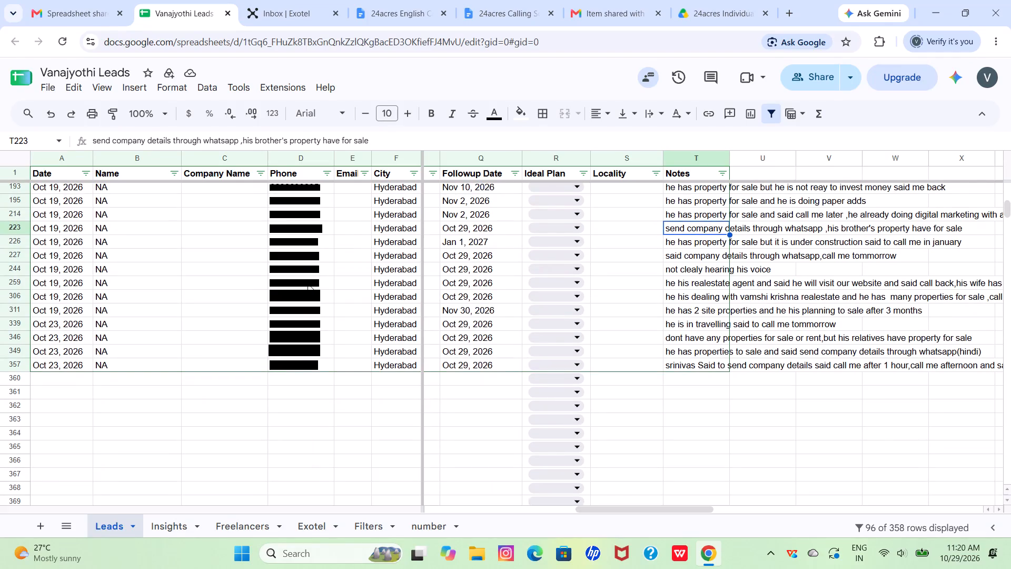
{"action": "scroll", "coordinate": [308, 283], "scroll_direction": "up", "scroll_amount": 1}
{"action": "scroll", "coordinate": [308, 283], "scroll_direction": "left", "scroll_amount": 1}
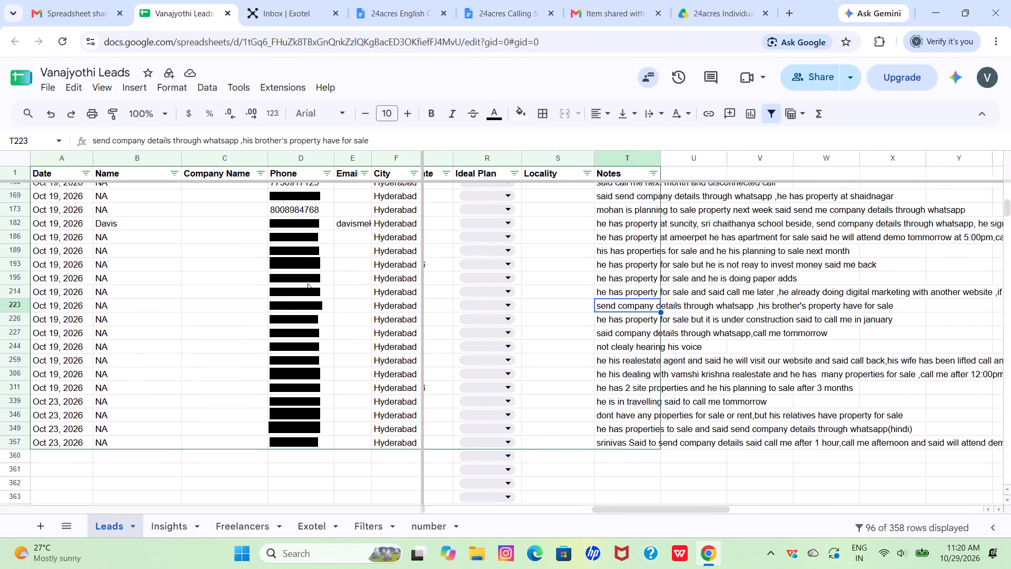
{"action": "scroll", "coordinate": [308, 283], "scroll_direction": "left", "scroll_amount": 1}
{"action": "scroll", "coordinate": [308, 283], "scroll_direction": "up", "scroll_amount": 1}
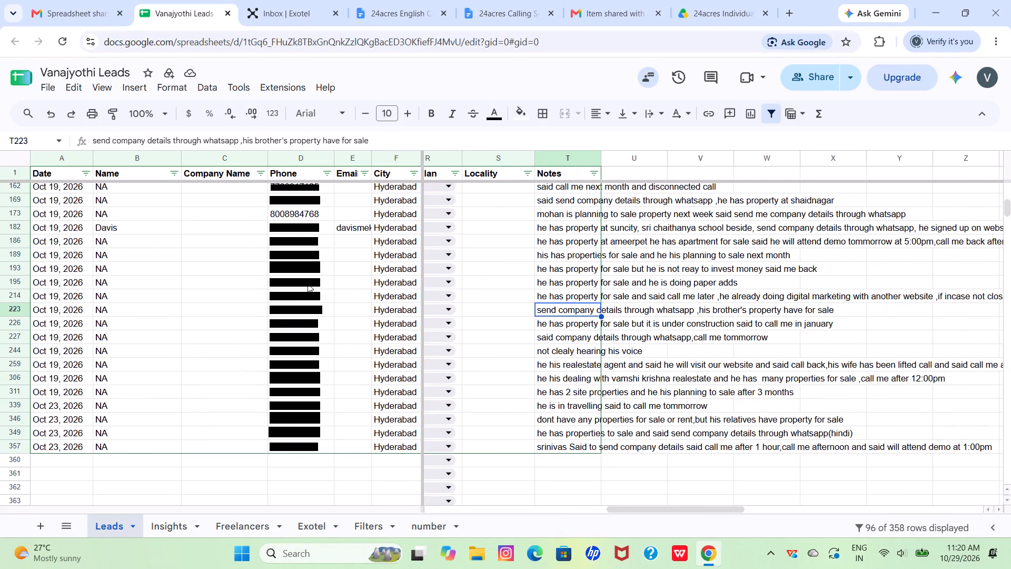
{"action": "scroll", "coordinate": [308, 283], "scroll_direction": "up", "scroll_amount": 1}
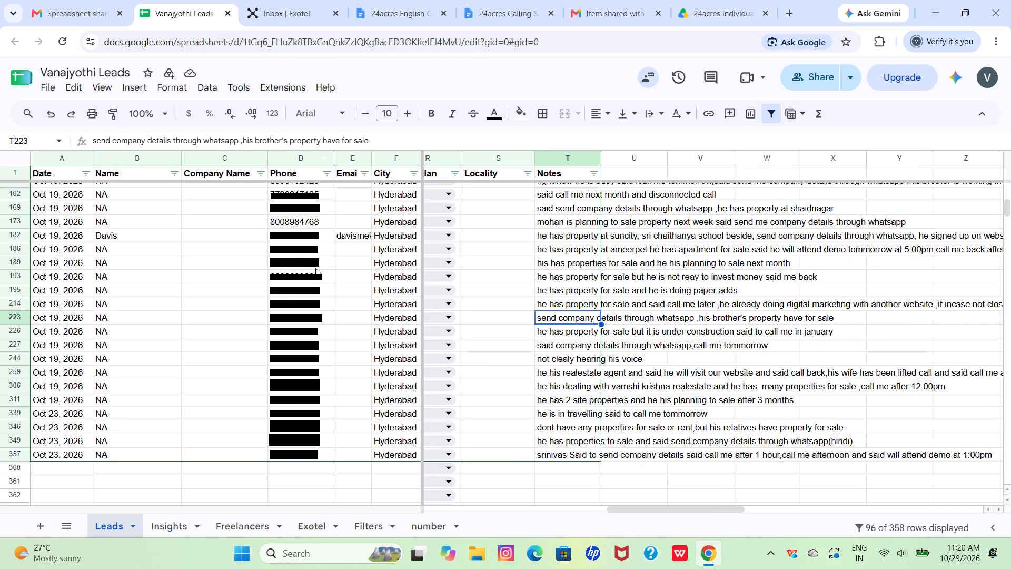
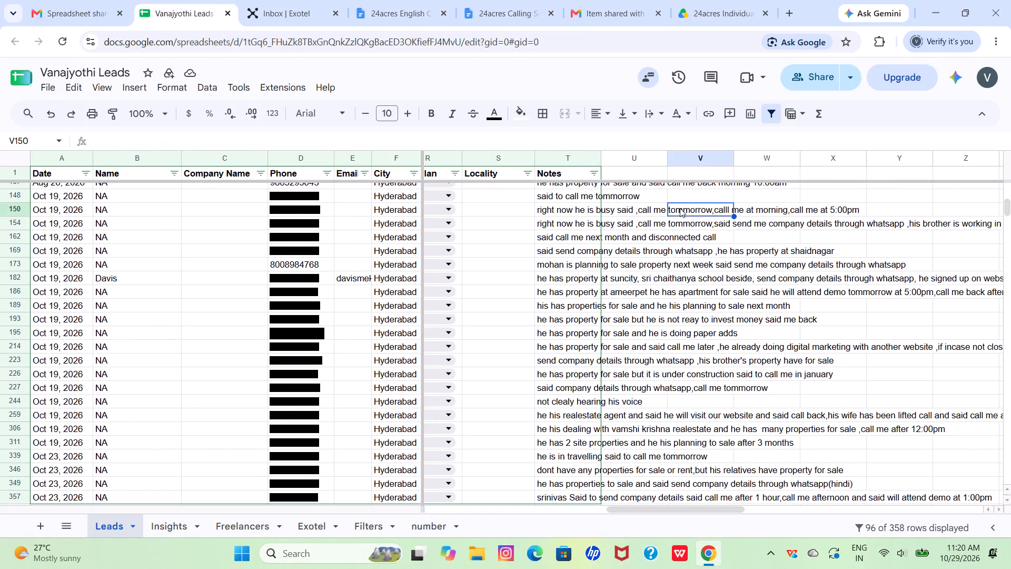
Copy the phone number of the filtered Call Back lead in row 148 of the Leads sheet.
{"action": "left_click", "coordinate": [590, 209]}
{"action": "scroll", "coordinate": [590, 209], "scroll_direction": "right", "scroll_amount": 2}
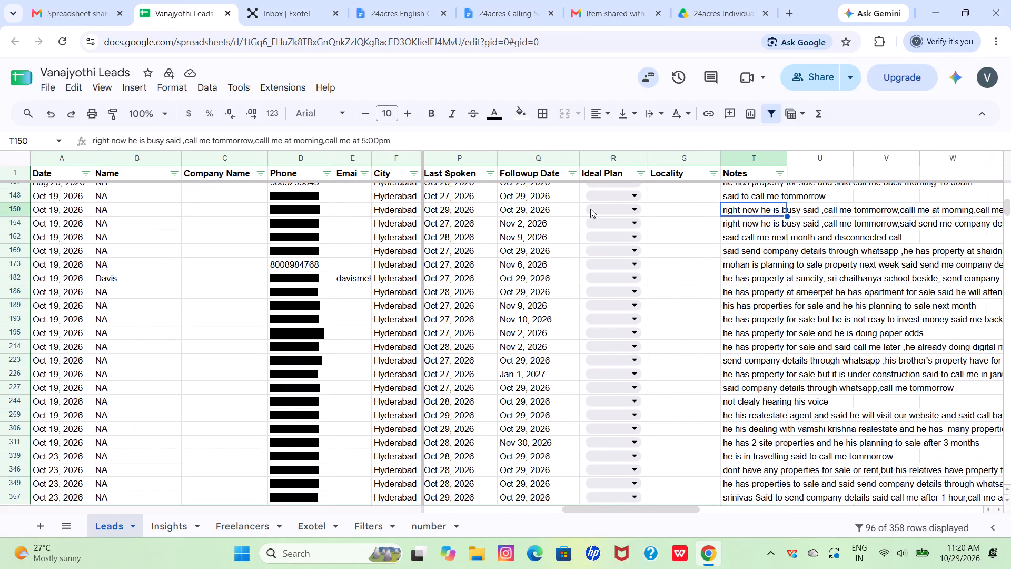
{"action": "scroll", "coordinate": [590, 209], "scroll_direction": "right", "scroll_amount": 4}
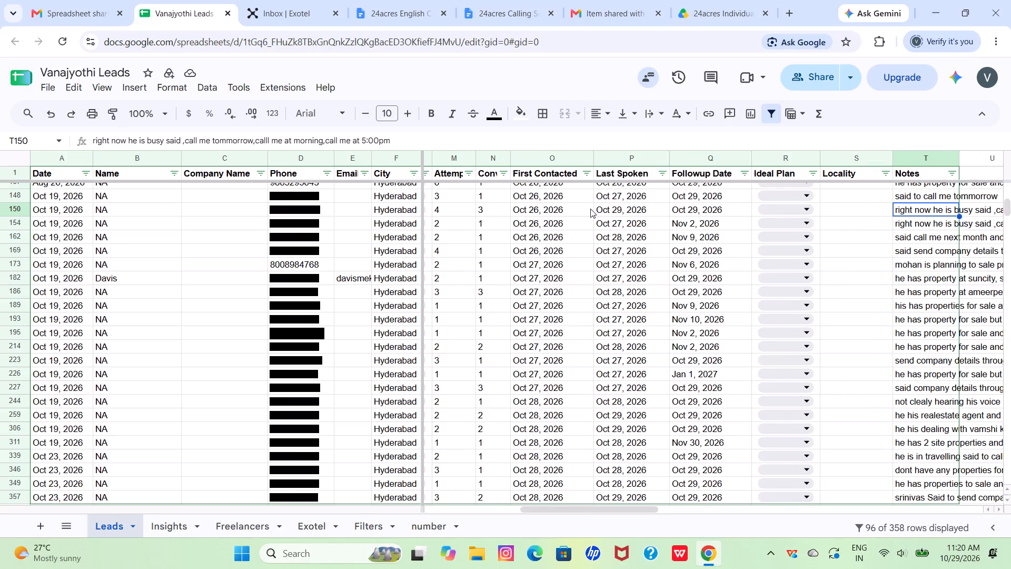
{"action": "scroll", "coordinate": [590, 209], "scroll_direction": "left", "scroll_amount": 2}
{"action": "scroll", "coordinate": [590, 209], "scroll_direction": "right", "scroll_amount": 1}
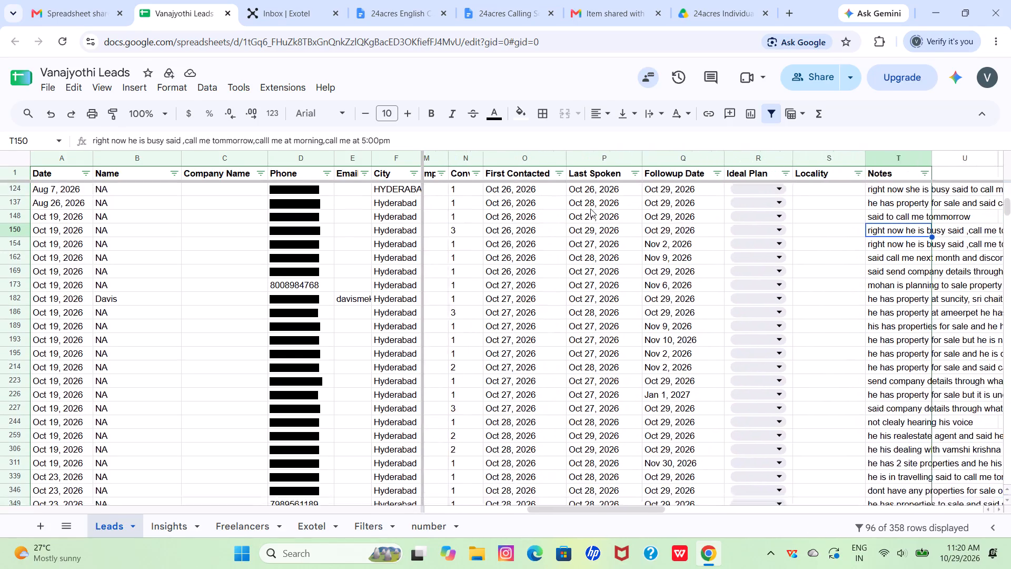
{"action": "scroll", "coordinate": [590, 209], "scroll_direction": "right", "scroll_amount": 2}
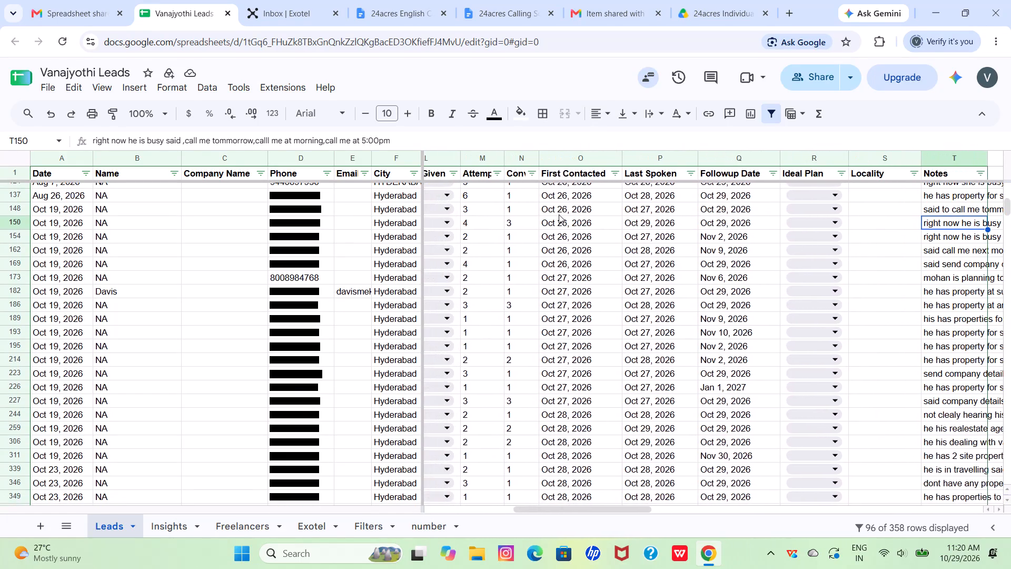
{"action": "left_click", "coordinate": [318, 211]}
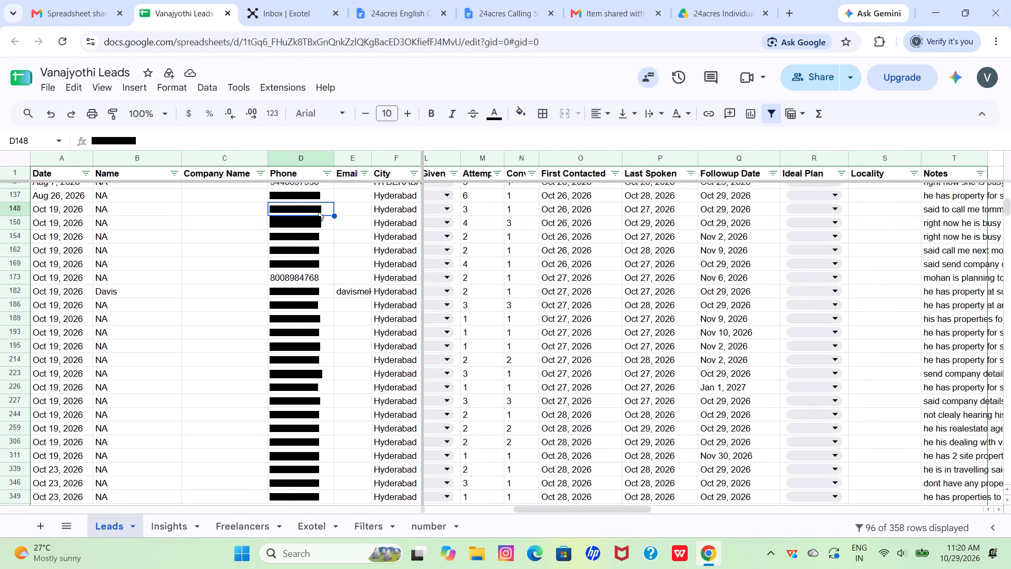
{"action": "key", "text": "ctrl+c"}
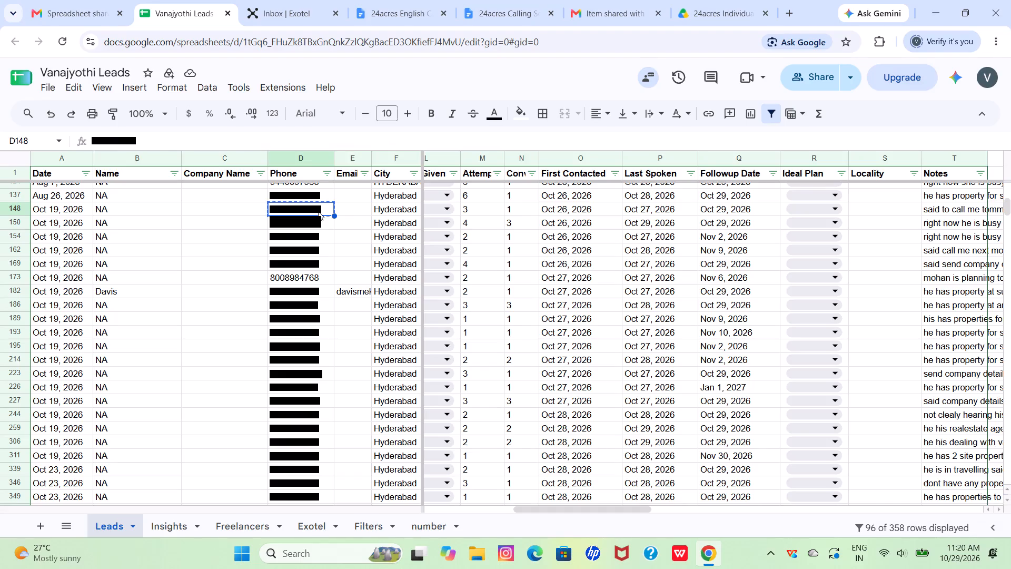
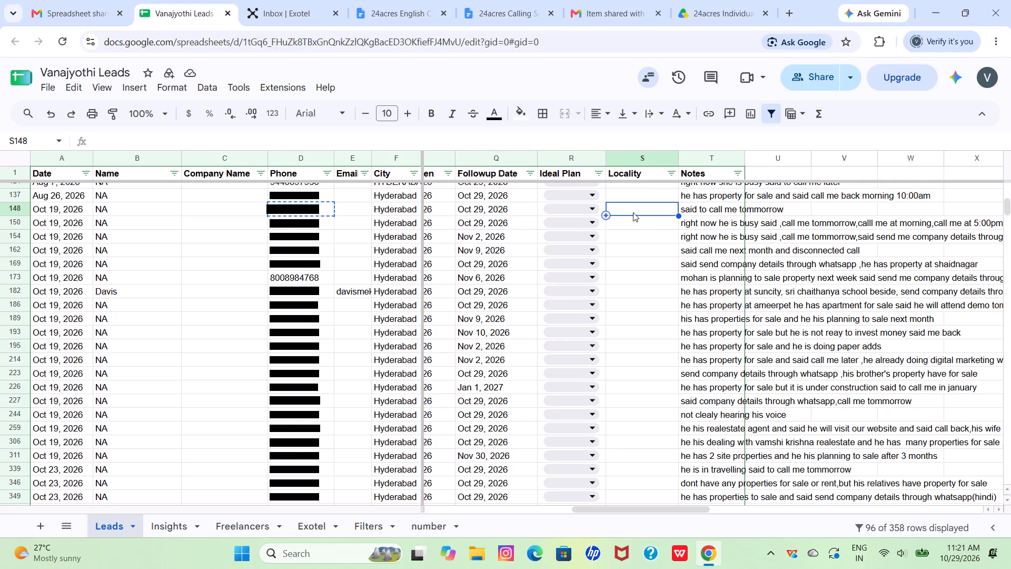
Insert "right now he hisbusy " at the start of the row 148 note, before "said to call me tommorrow".
{"action": "scroll", "coordinate": [633, 212], "scroll_direction": "up", "scroll_amount": 1}
{"action": "scroll", "coordinate": [633, 212], "scroll_direction": "right", "scroll_amount": 2}
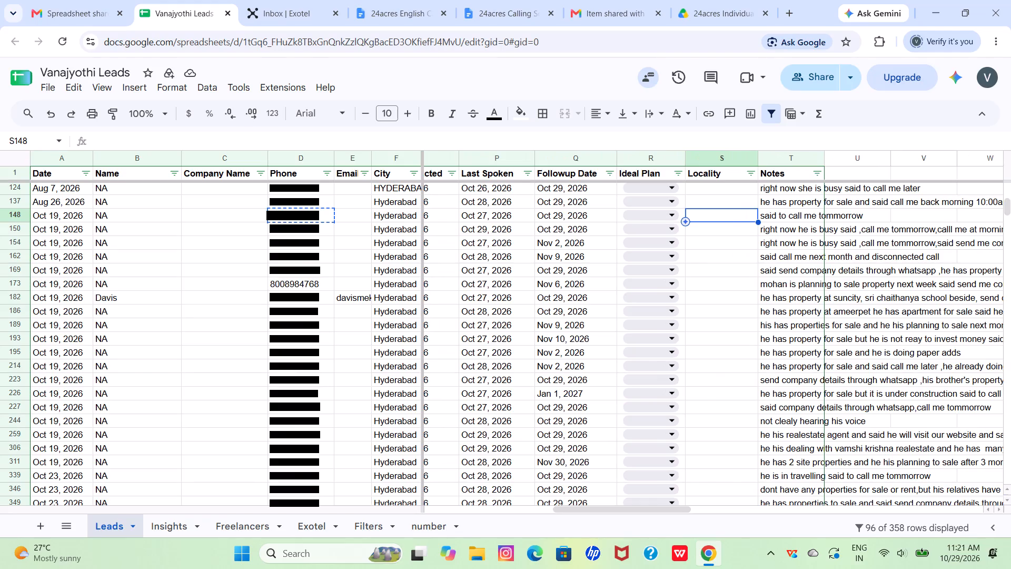
{"action": "double_click", "coordinate": [775, 220]}
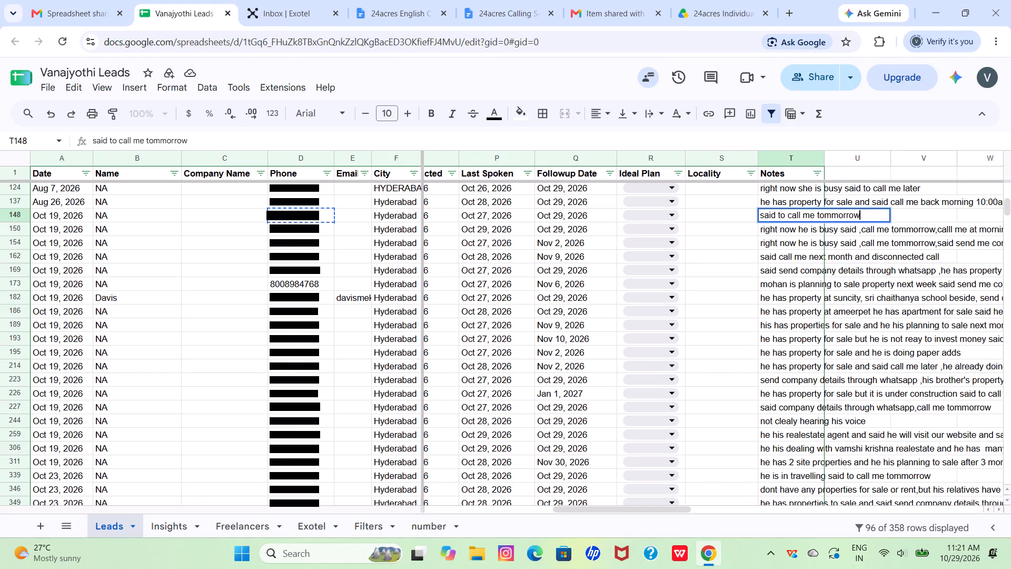
{"action": "left_click", "coordinate": [763, 215]}
{"action": "left_click", "coordinate": [760, 214]}
{"action": "key", "text": "r"}
{"action": "type", "text": "ight now im"}
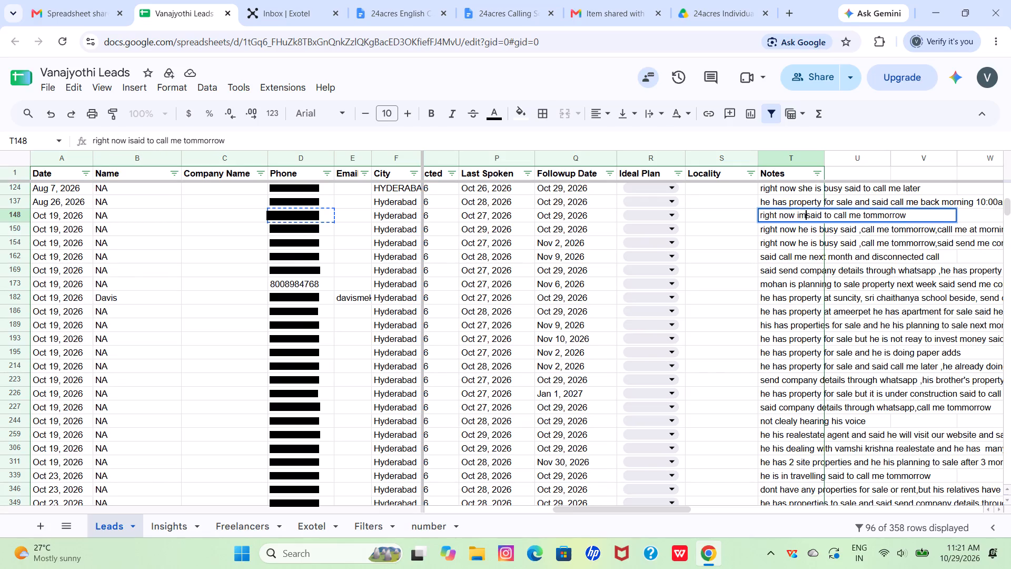
{"action": "key", "text": "space"}
{"action": "key", "text": "BackSpace"}
{"action": "key", "text": "BackSpace"}
{"action": "key", "text": "BackSpace"}
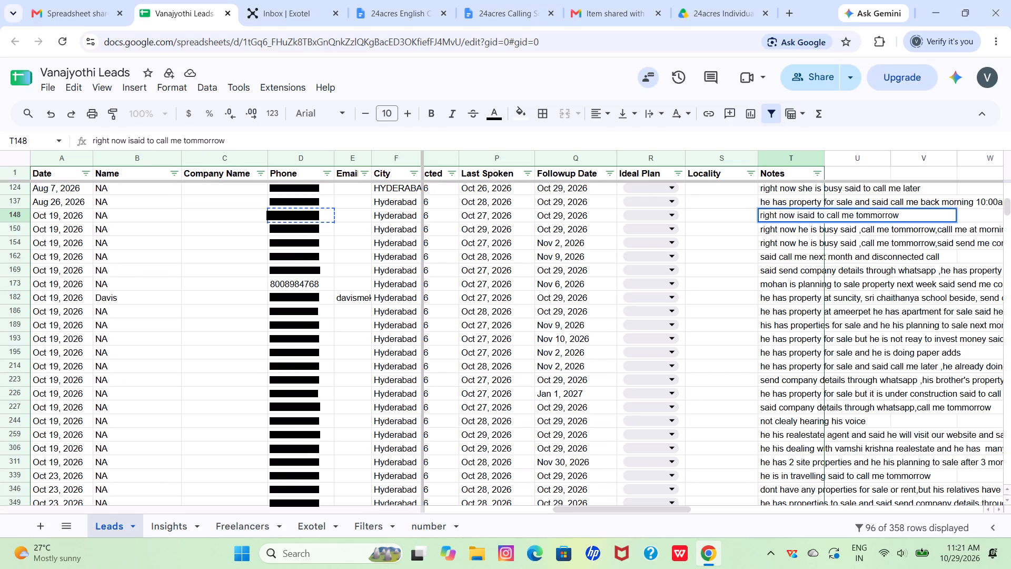
{"action": "type", "text": "he"}
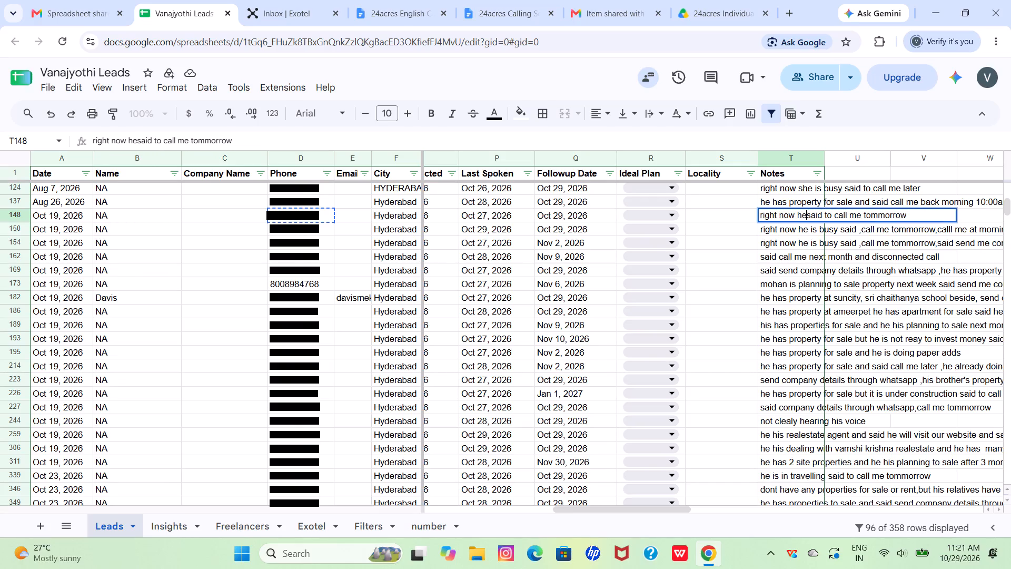
{"action": "key", "text": "space"}
{"action": "type", "text": "his"}
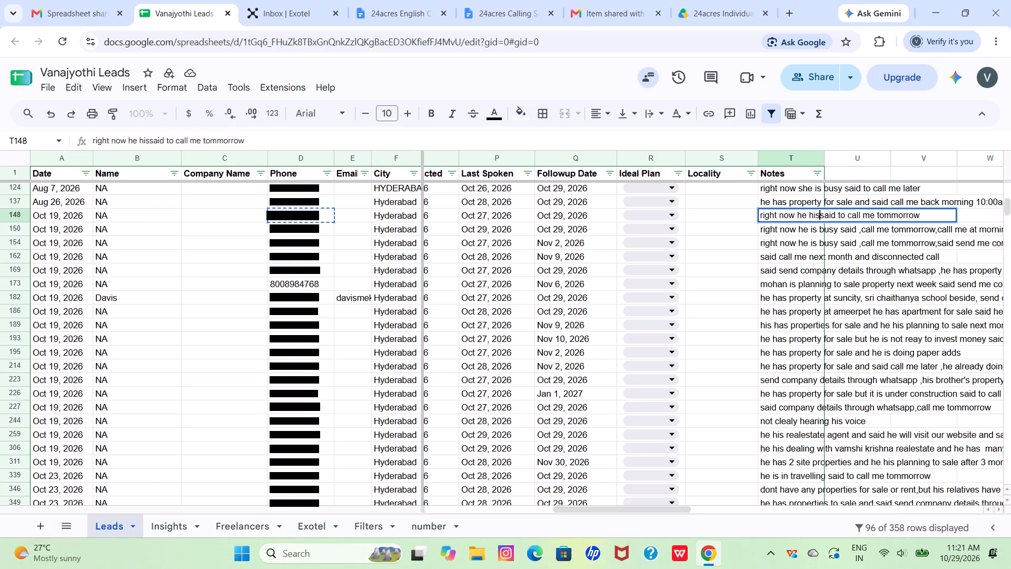
{"action": "type", "text": "busy"}
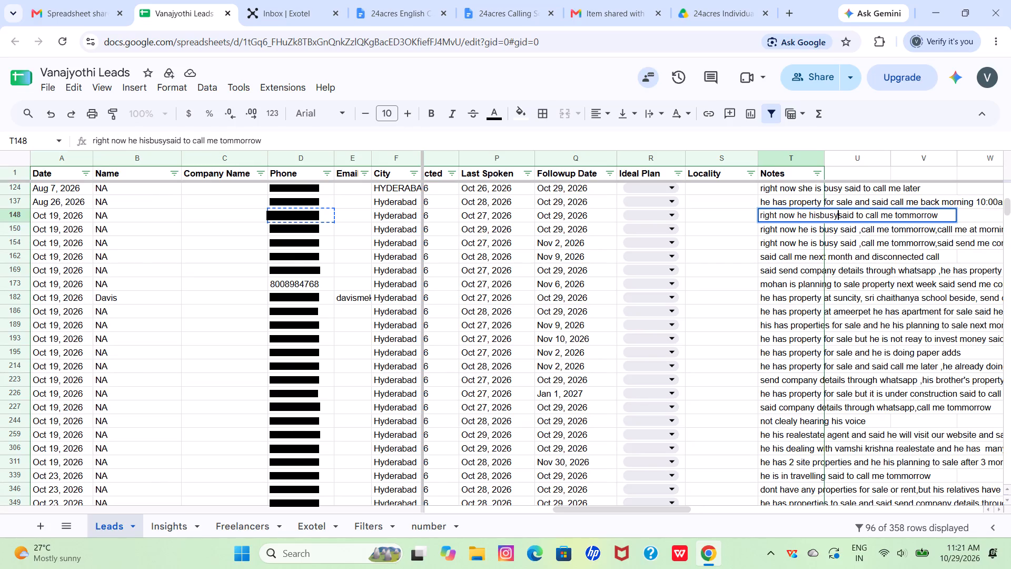
{"action": "key", "text": "space"}
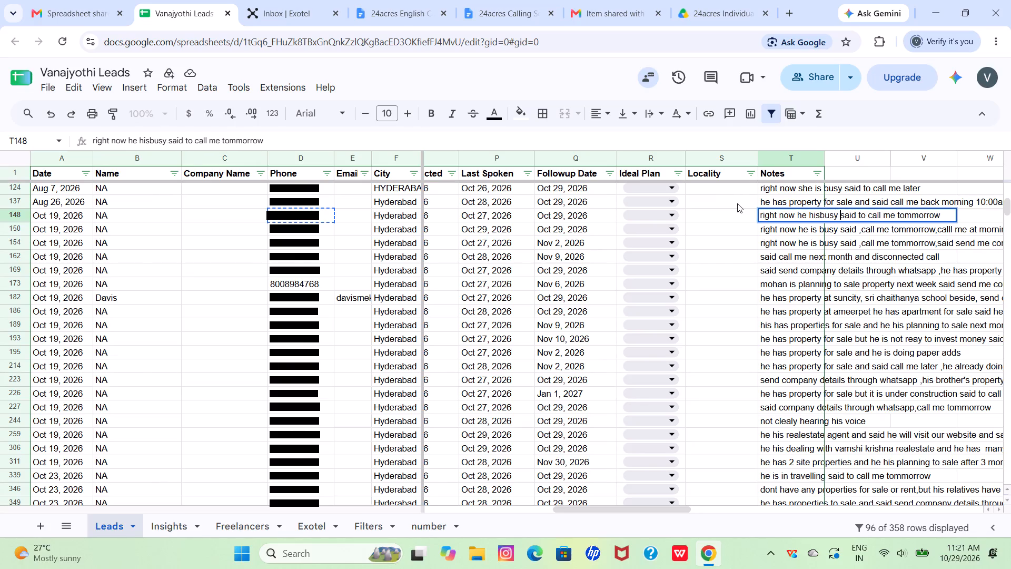
Copy the phone number of the Call Back lead in row 137.
{"action": "left_click", "coordinate": [296, 199]}
{"action": "key", "text": "ctrl+c"}
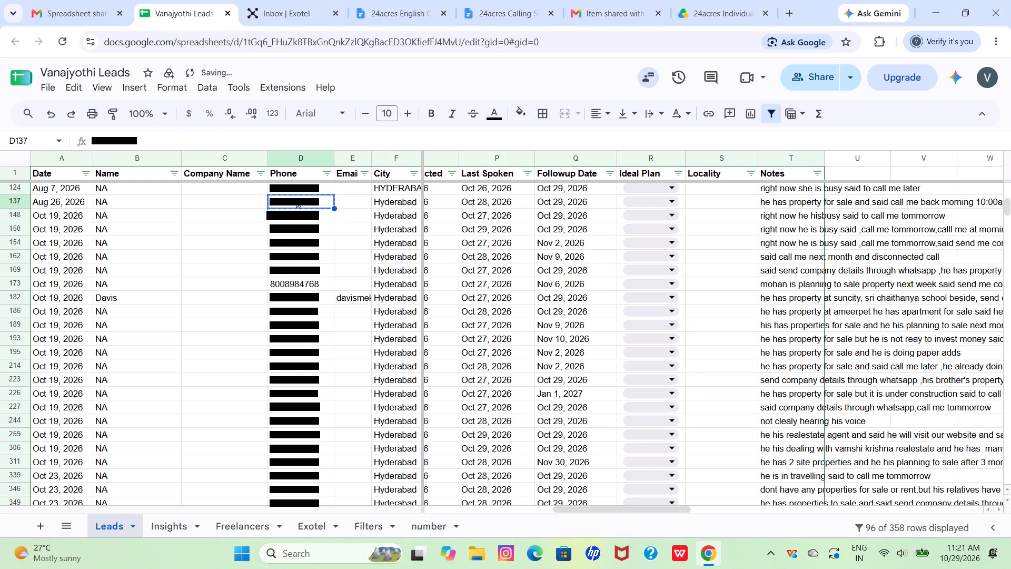
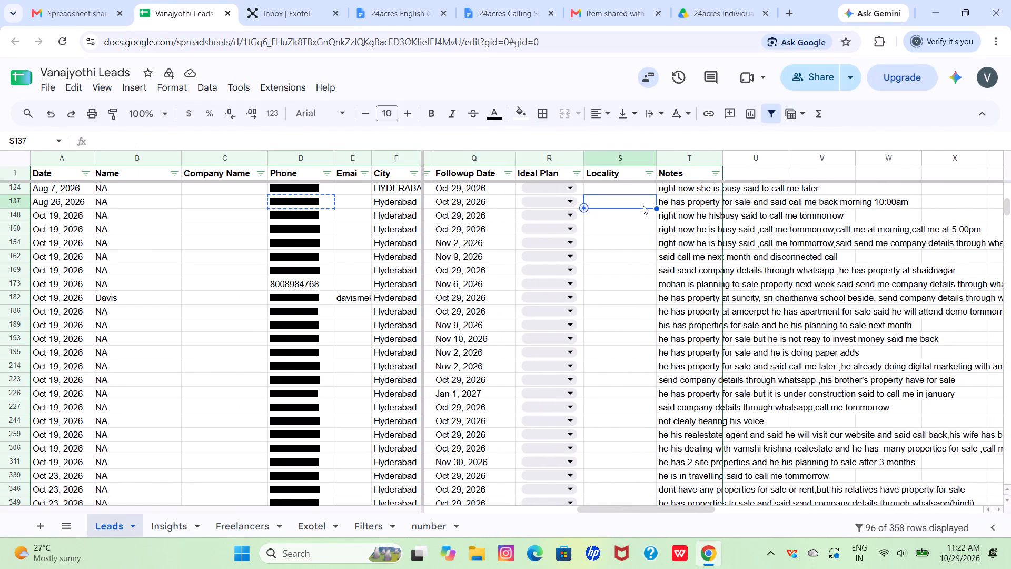
Open the note of the Call Back lead in row 137 of the Leads sheet for editing.
{"action": "scroll", "coordinate": [643, 205], "scroll_direction": "left", "scroll_amount": 1}
{"action": "left_click", "coordinate": [643, 205]}
{"action": "double_click", "coordinate": [643, 205]}
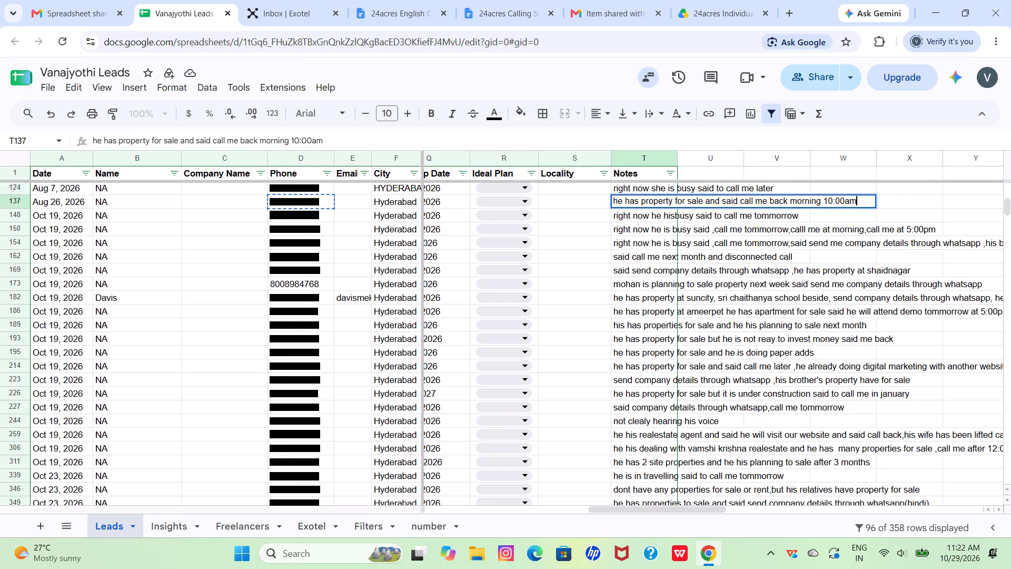
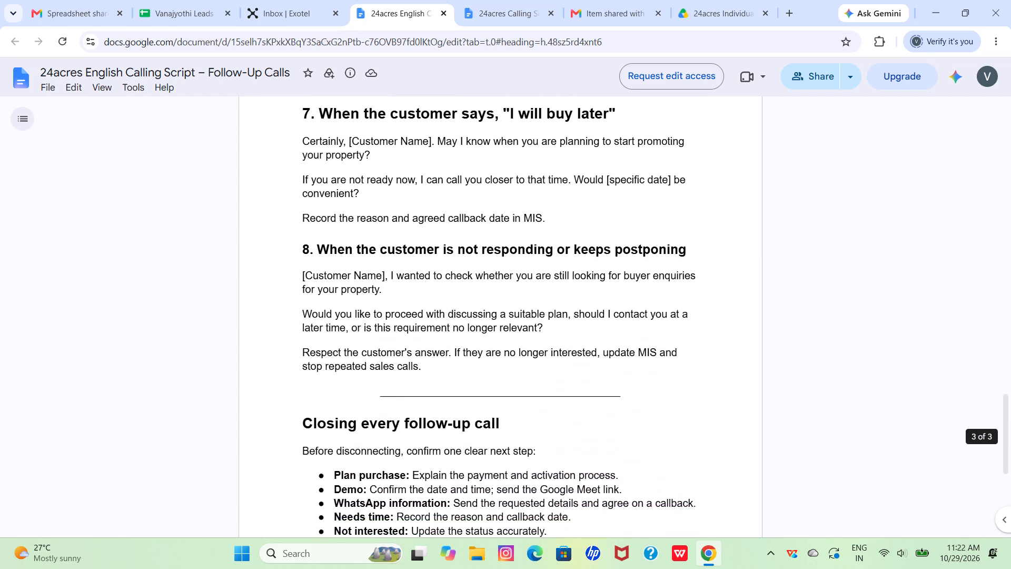
Check the opening section of the follow-up calling script and return to the Vanajyothi Leads sheet.
{"action": "scroll", "coordinate": [486, 207], "scroll_direction": "up", "scroll_amount": 12}
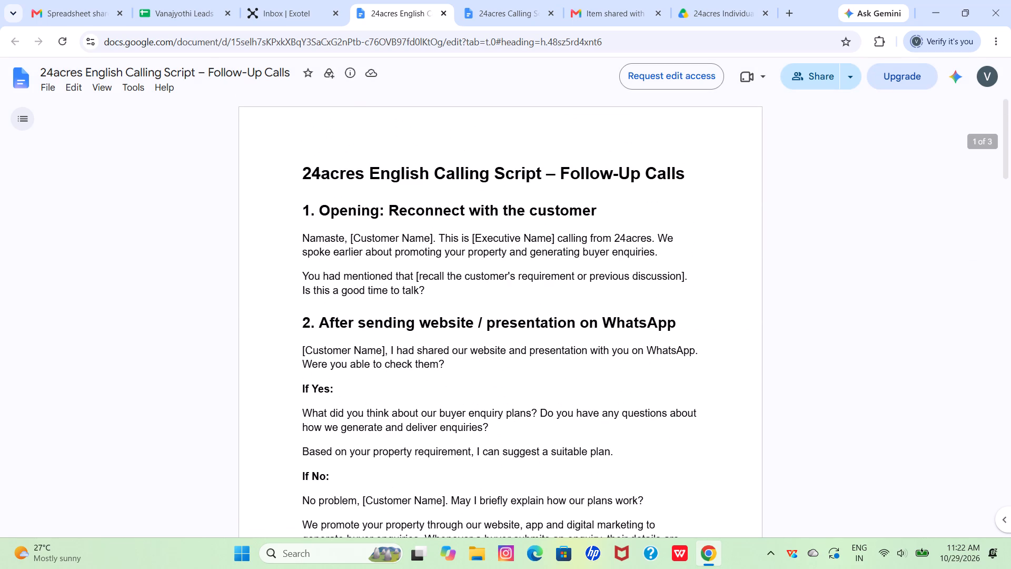
{"action": "left_click", "coordinate": [198, 7]}
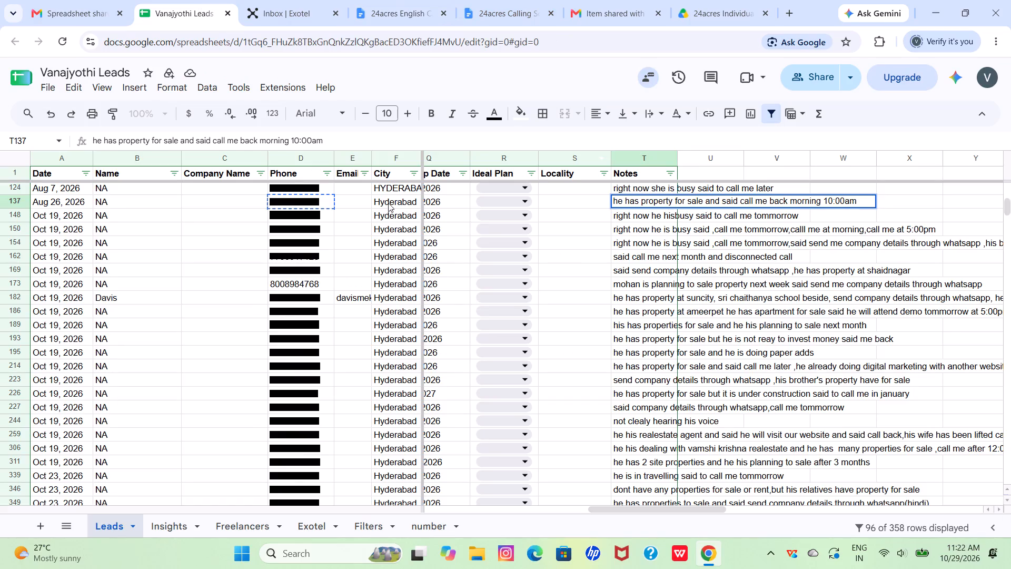
Close the row 137 note without changing it and check the attempts, follow-up dates and notes of the leads in rows 124 and 137.
{"action": "scroll", "coordinate": [568, 229], "scroll_direction": "right", "scroll_amount": 2}
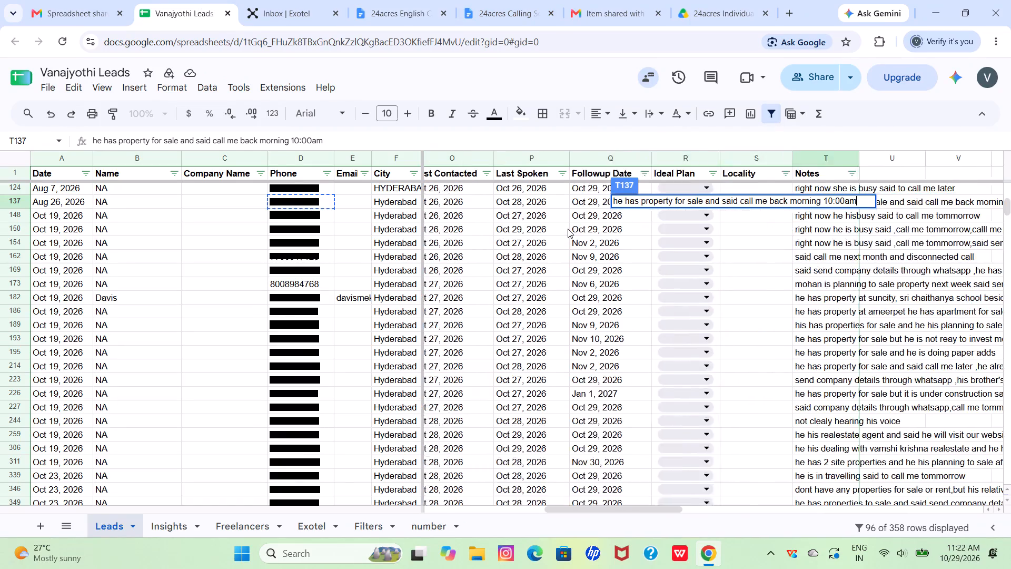
{"action": "scroll", "coordinate": [568, 229], "scroll_direction": "right", "scroll_amount": 1}
{"action": "key", "text": "Return"}
{"action": "scroll", "coordinate": [568, 229], "scroll_direction": "right", "scroll_amount": 1}
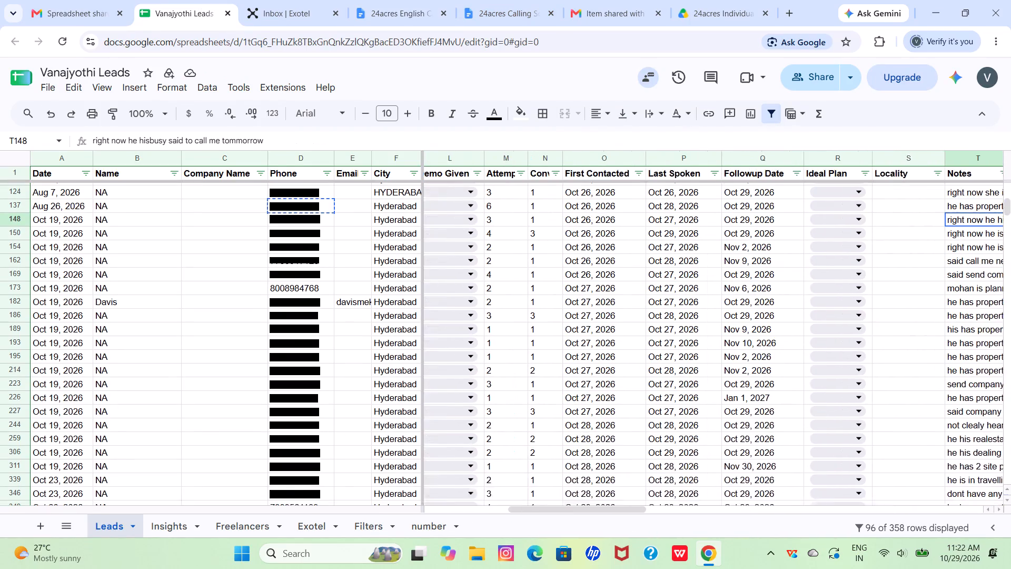
{"action": "scroll", "coordinate": [568, 229], "scroll_direction": "right", "scroll_amount": 1}
{"action": "left_click", "coordinate": [536, 198]}
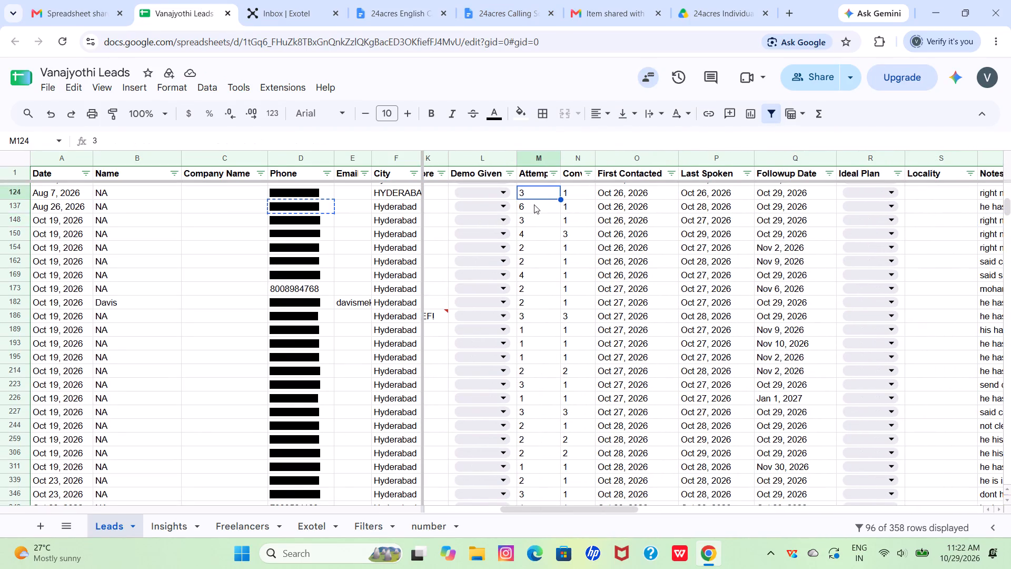
{"action": "left_click", "coordinate": [533, 207]}
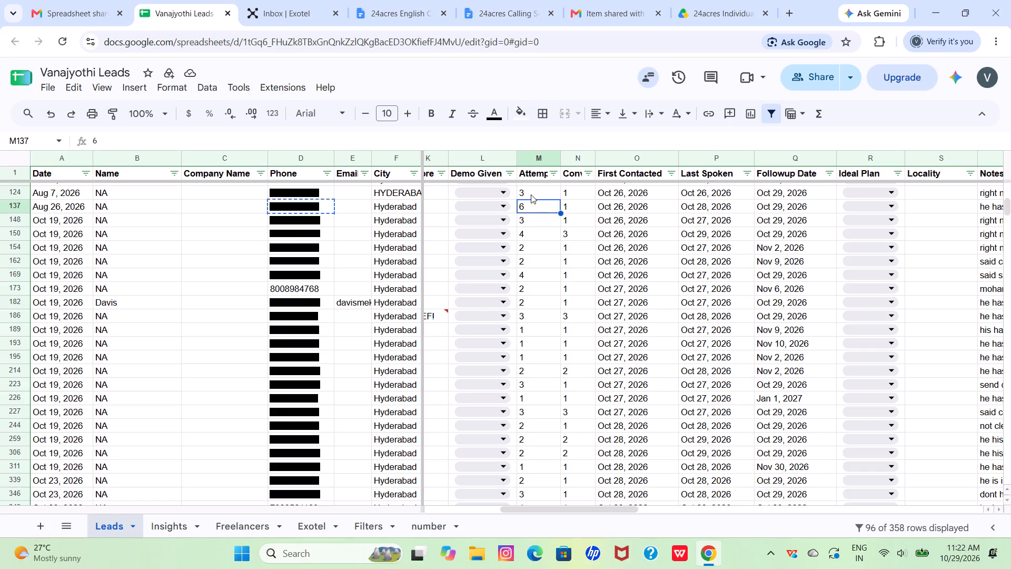
{"action": "left_click", "coordinate": [531, 194]}
{"action": "scroll", "coordinate": [531, 194], "scroll_direction": "left", "scroll_amount": 4}
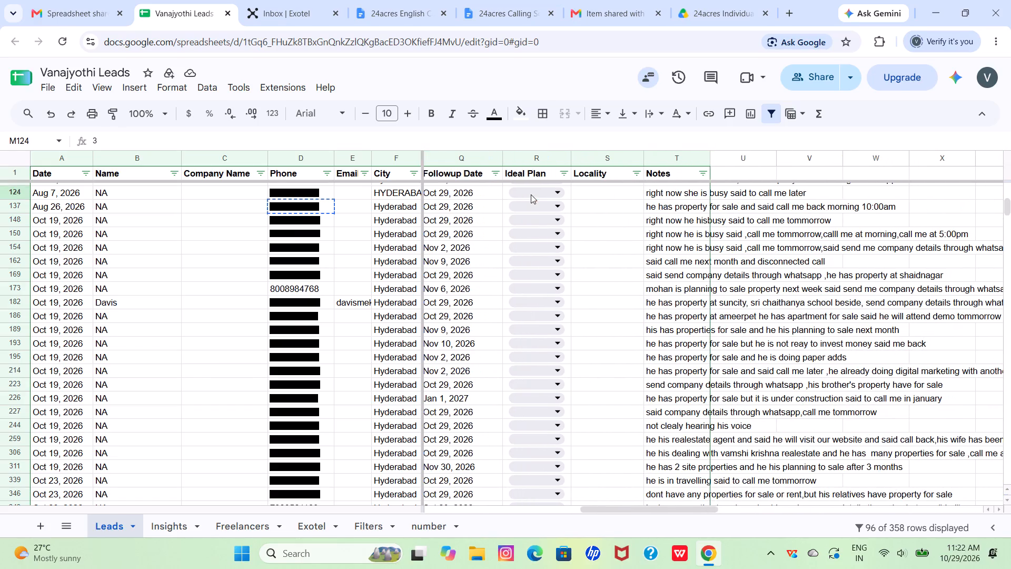
{"action": "scroll", "coordinate": [531, 194], "scroll_direction": "right", "scroll_amount": 6}
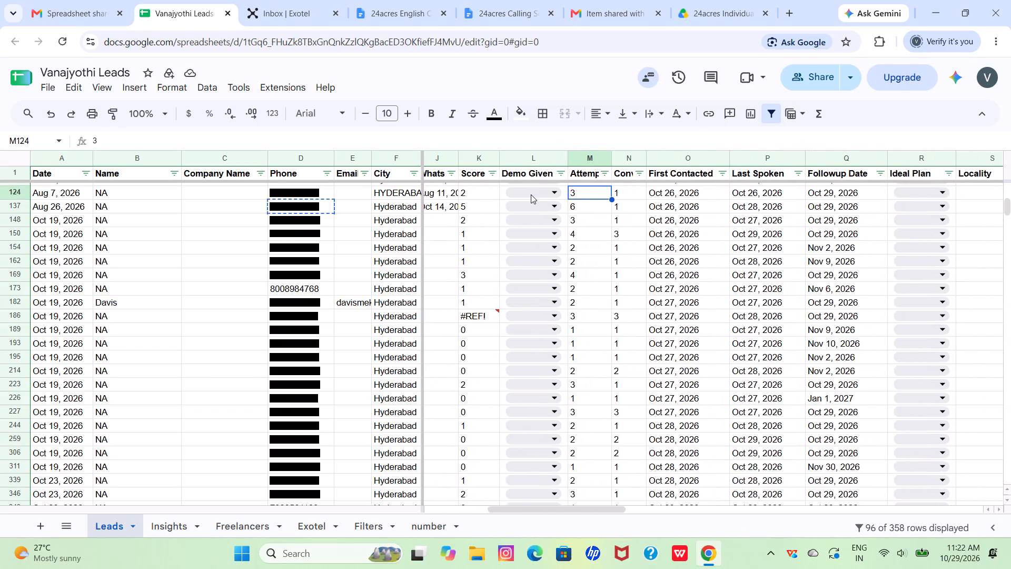
Select the phone number of the Call Back lead in row 124.
{"action": "left_click", "coordinate": [324, 195]}
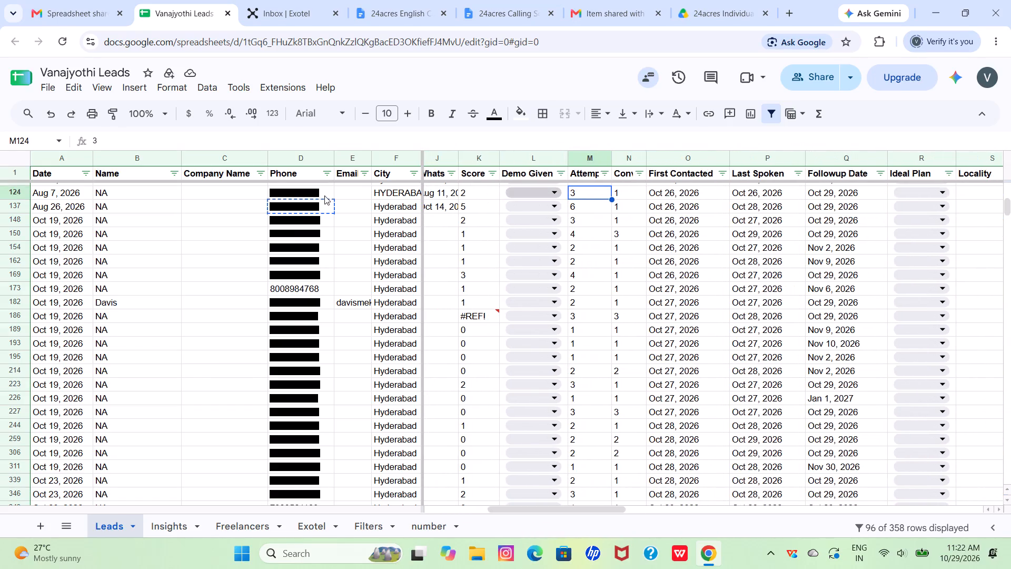
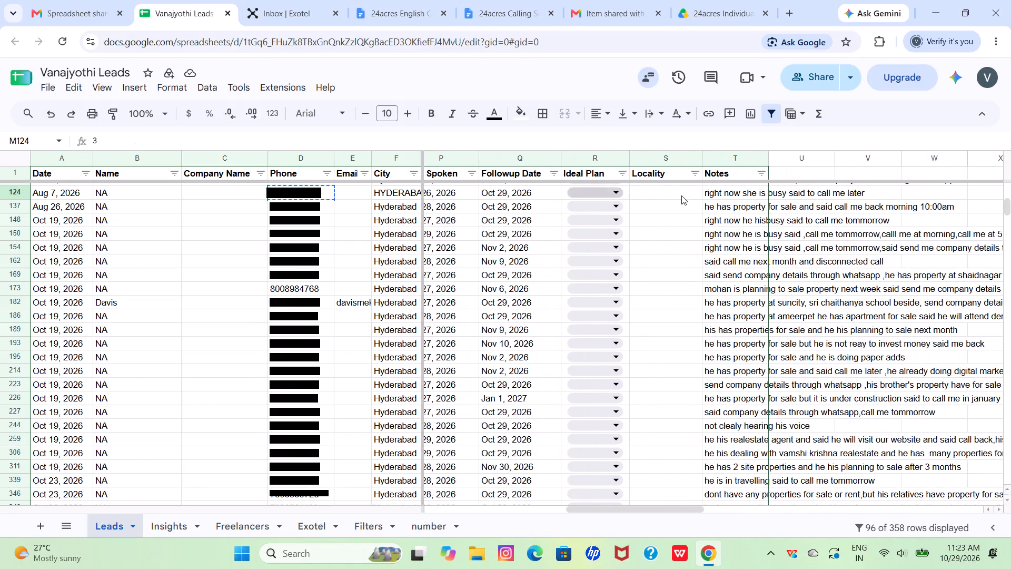
Check the note, attempts, conversations and contact and follow-up dates of the Call Back lead in row 124.
{"action": "left_click", "coordinate": [684, 195]}
{"action": "left_click", "coordinate": [720, 195]}
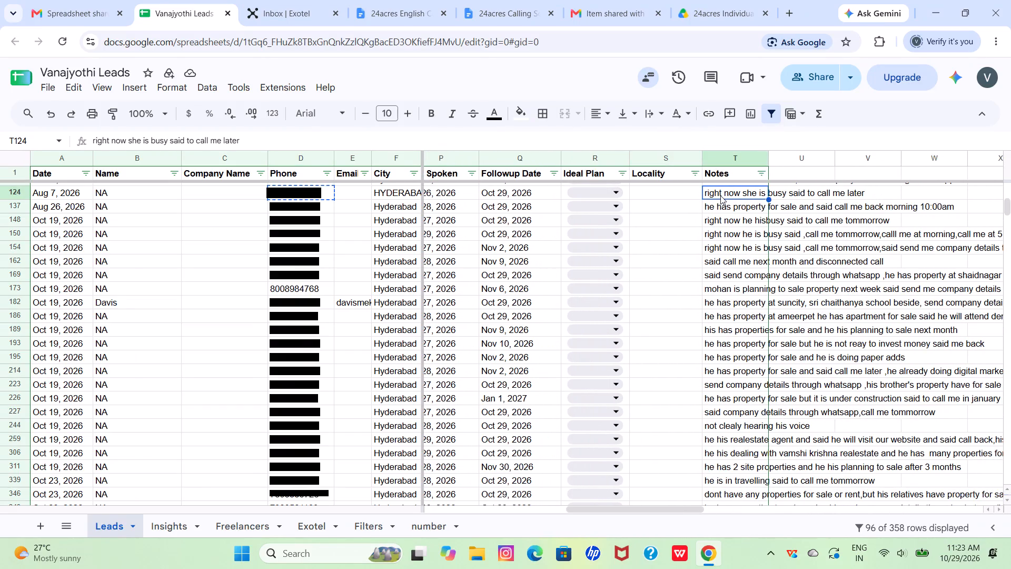
{"action": "scroll", "coordinate": [720, 195], "scroll_direction": "right", "scroll_amount": 2}
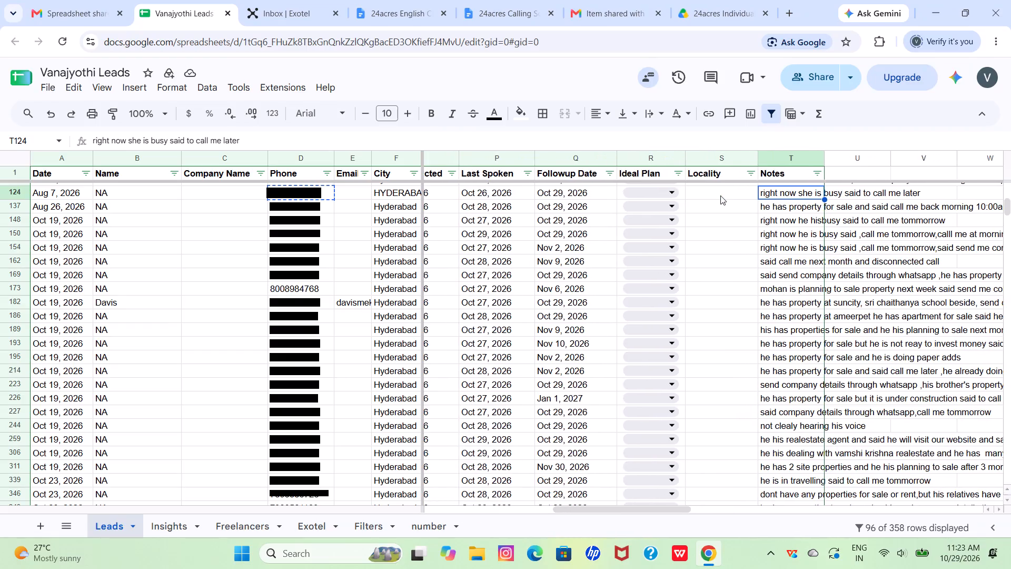
{"action": "scroll", "coordinate": [720, 195], "scroll_direction": "right", "scroll_amount": 2}
{"action": "scroll", "coordinate": [720, 195], "scroll_direction": "left", "scroll_amount": 1}
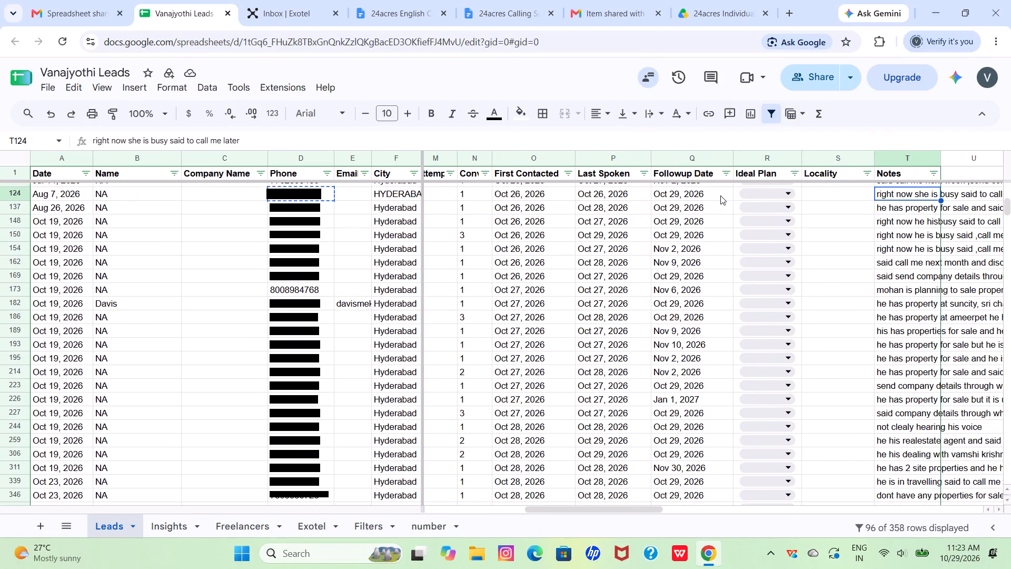
{"action": "scroll", "coordinate": [539, 201], "scroll_direction": "right", "scroll_amount": 1}
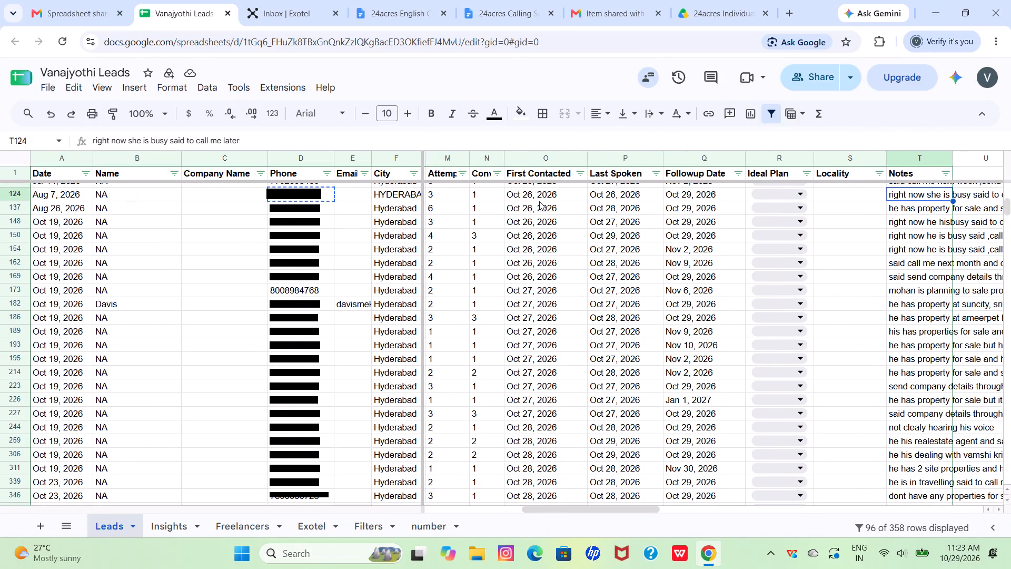
{"action": "scroll", "coordinate": [539, 201], "scroll_direction": "right", "scroll_amount": 1}
{"action": "left_click", "coordinate": [549, 199]}
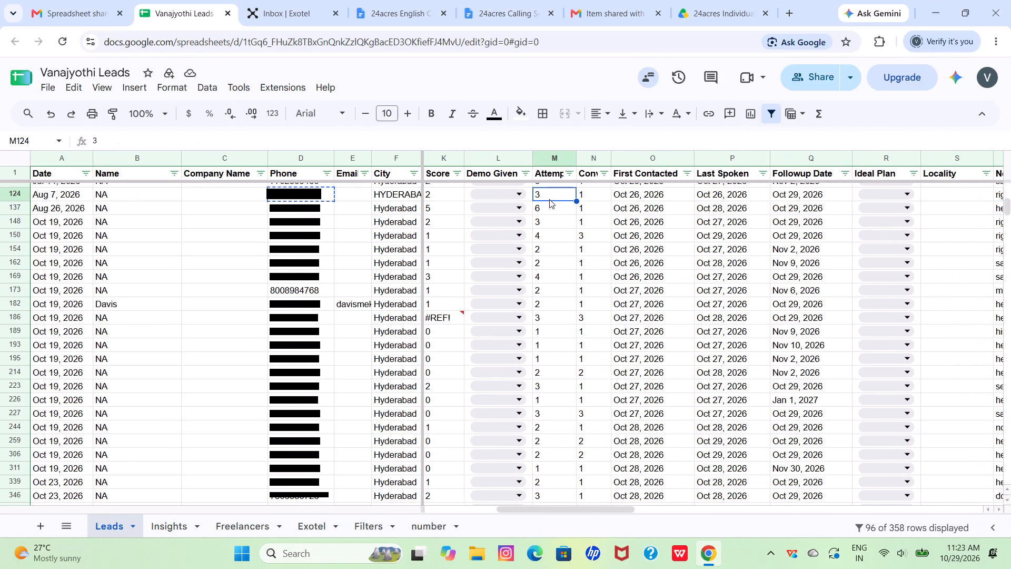
{"action": "left_click", "coordinate": [591, 195]}
{"action": "scroll", "coordinate": [591, 195], "scroll_direction": "left", "scroll_amount": 4}
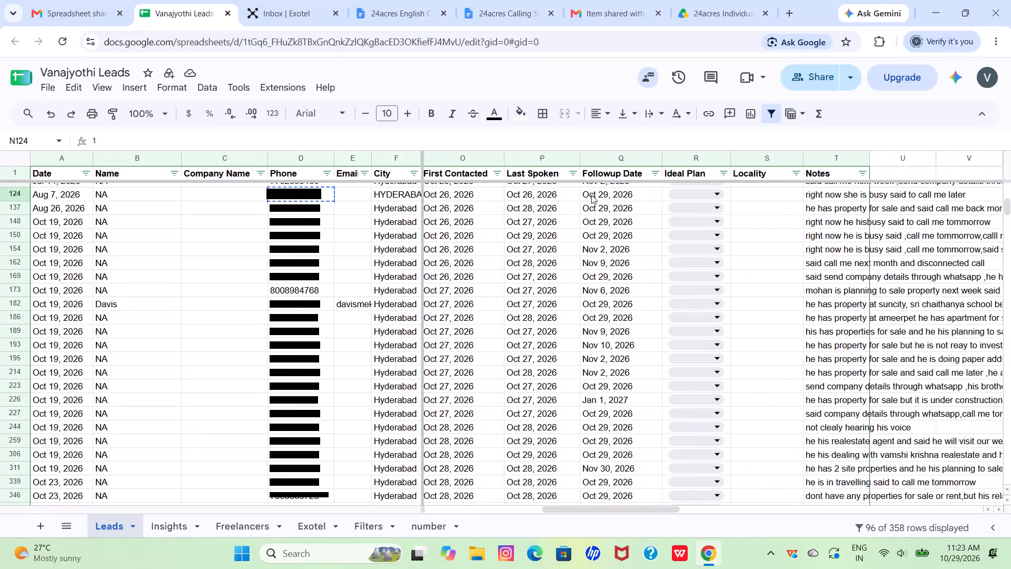
{"action": "scroll", "coordinate": [591, 195], "scroll_direction": "left", "scroll_amount": 2}
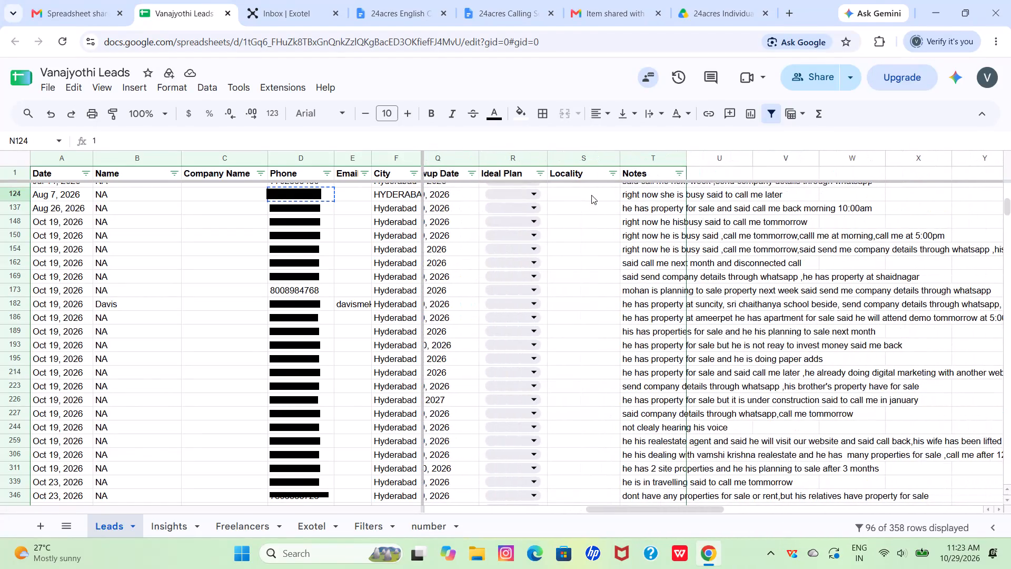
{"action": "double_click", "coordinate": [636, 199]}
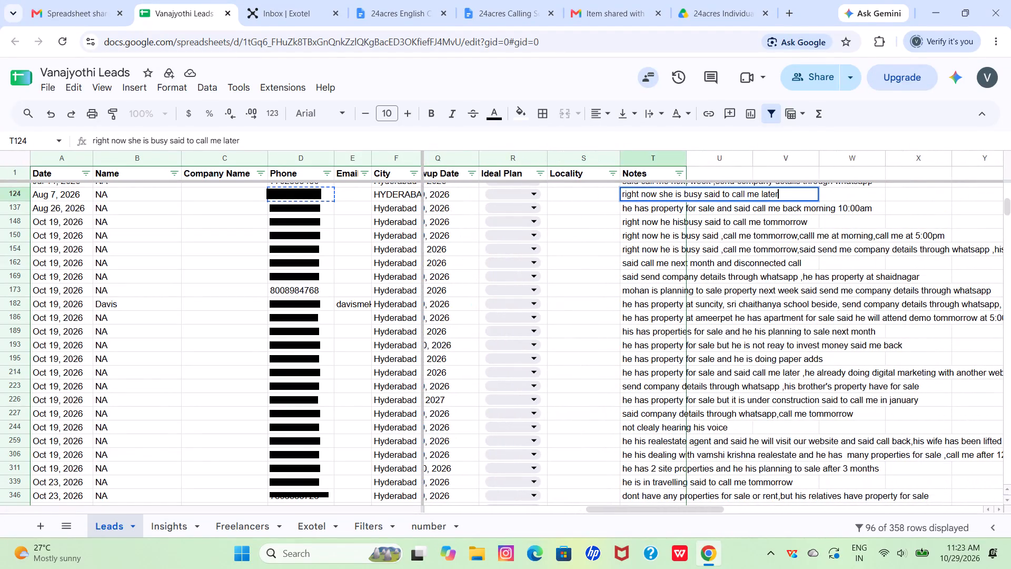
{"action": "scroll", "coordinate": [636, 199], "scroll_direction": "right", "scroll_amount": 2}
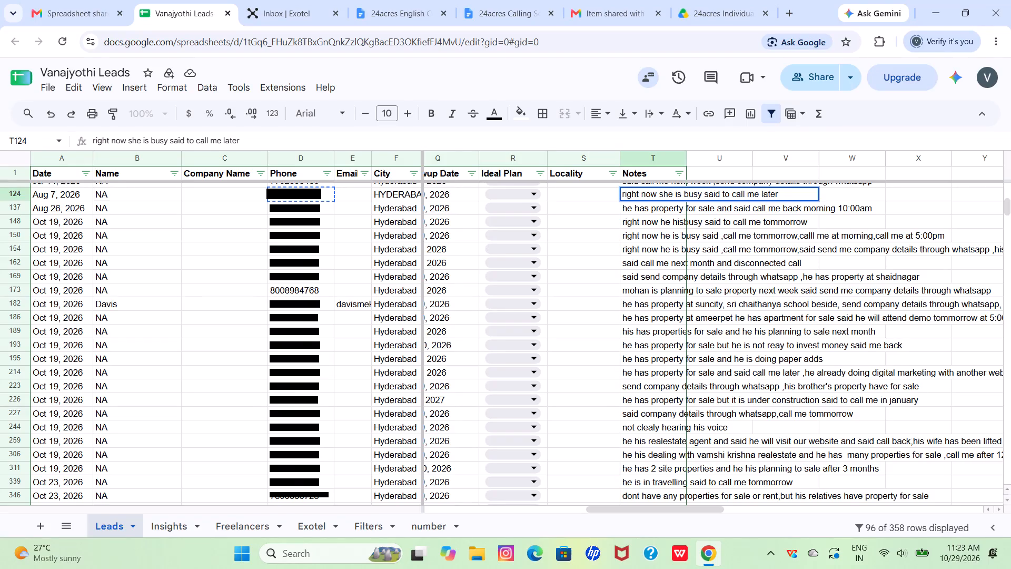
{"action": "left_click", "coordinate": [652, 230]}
Review the last-spoken dates, follow-up dates and notes of the Call Back leads around rows 97 to 150.
{"action": "scroll", "coordinate": [652, 230], "scroll_direction": "up", "scroll_amount": 1}
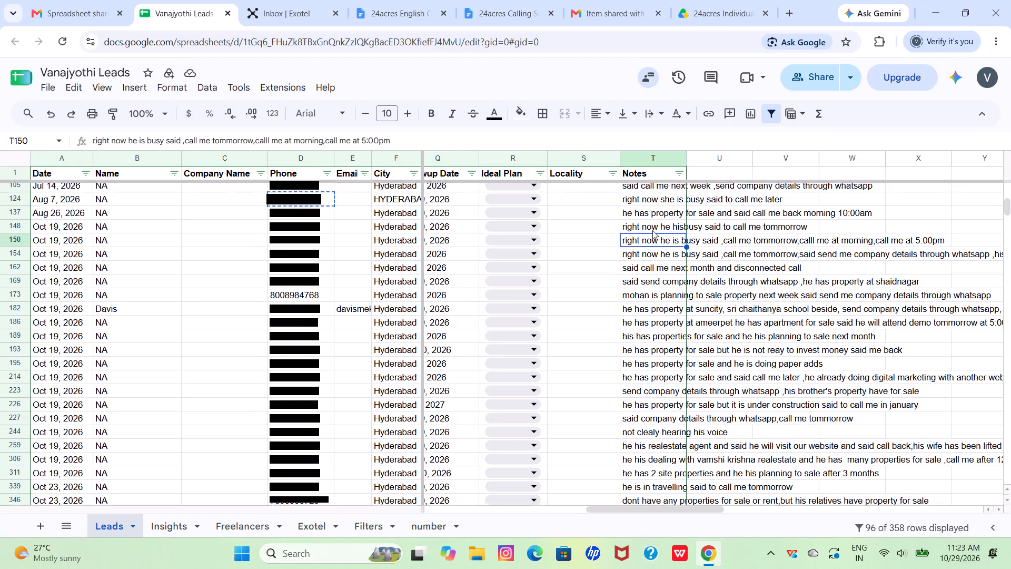
{"action": "scroll", "coordinate": [652, 230], "scroll_direction": "up", "scroll_amount": 1}
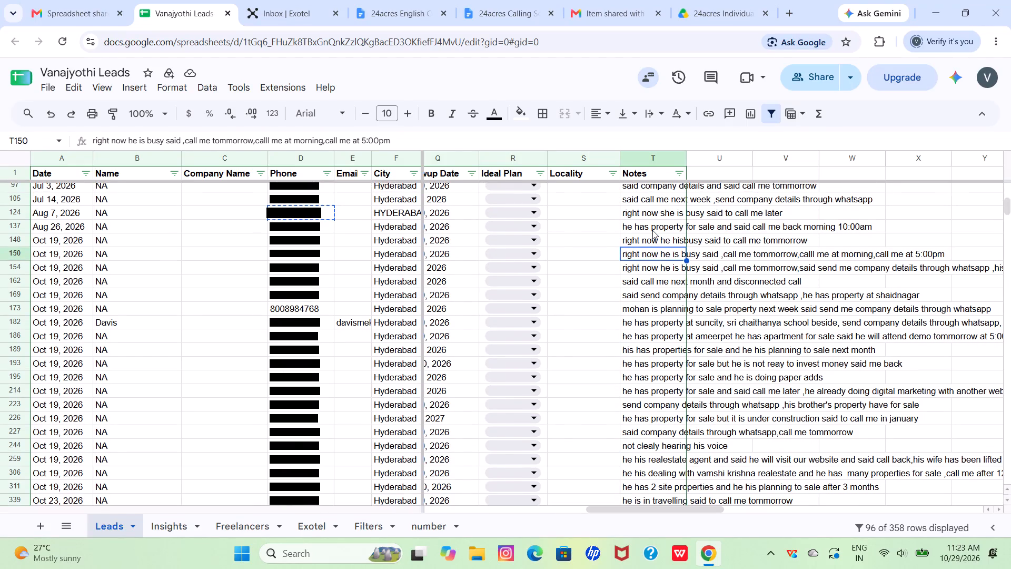
{"action": "scroll", "coordinate": [652, 230], "scroll_direction": "right", "scroll_amount": 1}
{"action": "scroll", "coordinate": [652, 230], "scroll_direction": "up", "scroll_amount": 1}
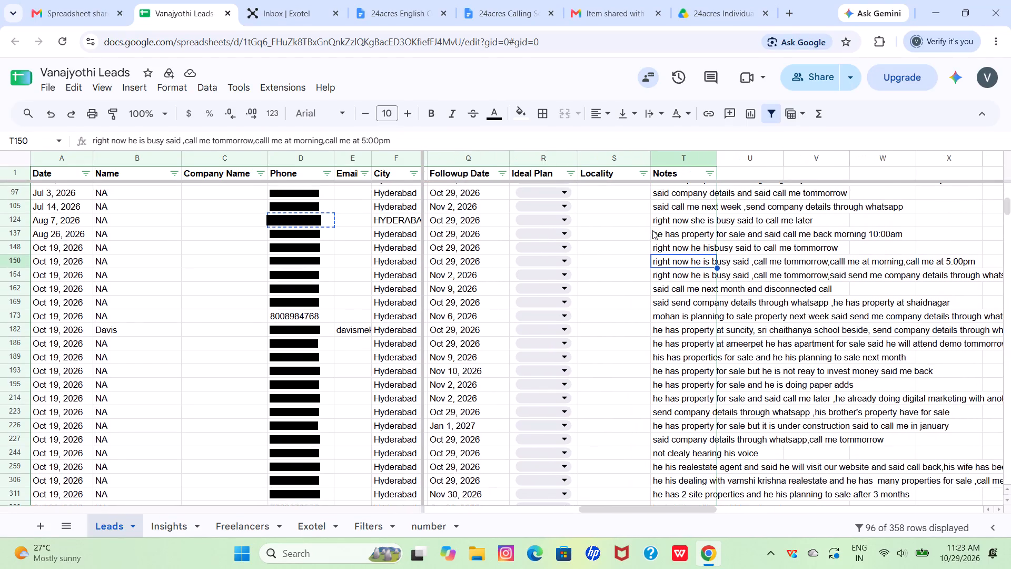
{"action": "scroll", "coordinate": [652, 230], "scroll_direction": "up", "scroll_amount": 1}
{"action": "scroll", "coordinate": [646, 168], "scroll_direction": "right", "scroll_amount": 1}
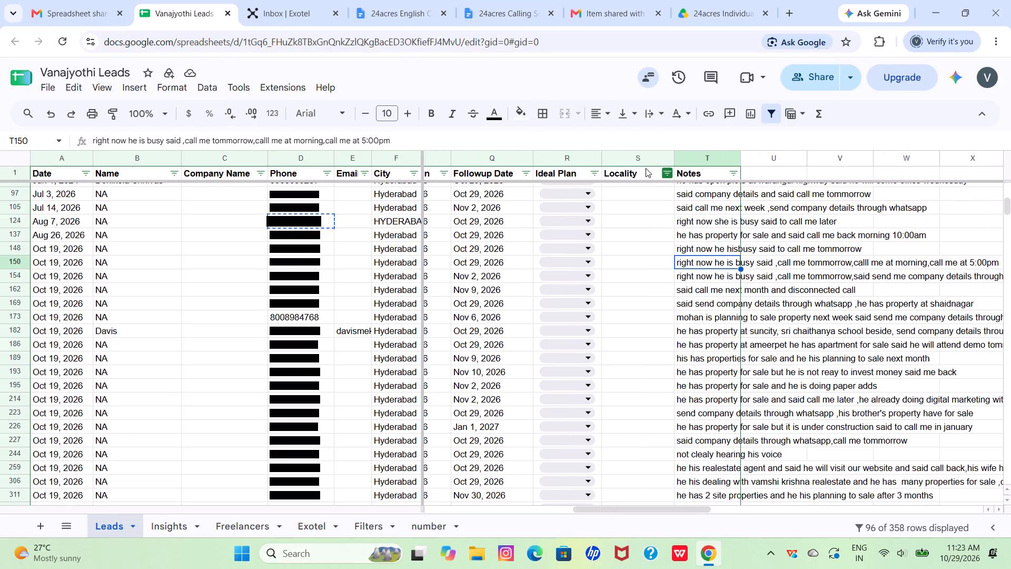
{"action": "scroll", "coordinate": [646, 168], "scroll_direction": "right", "scroll_amount": 1}
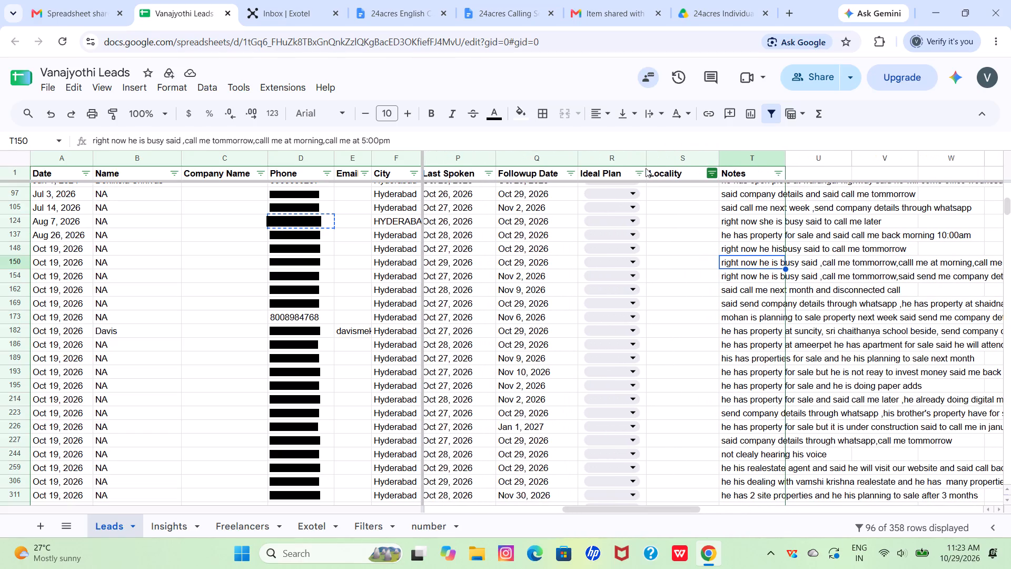
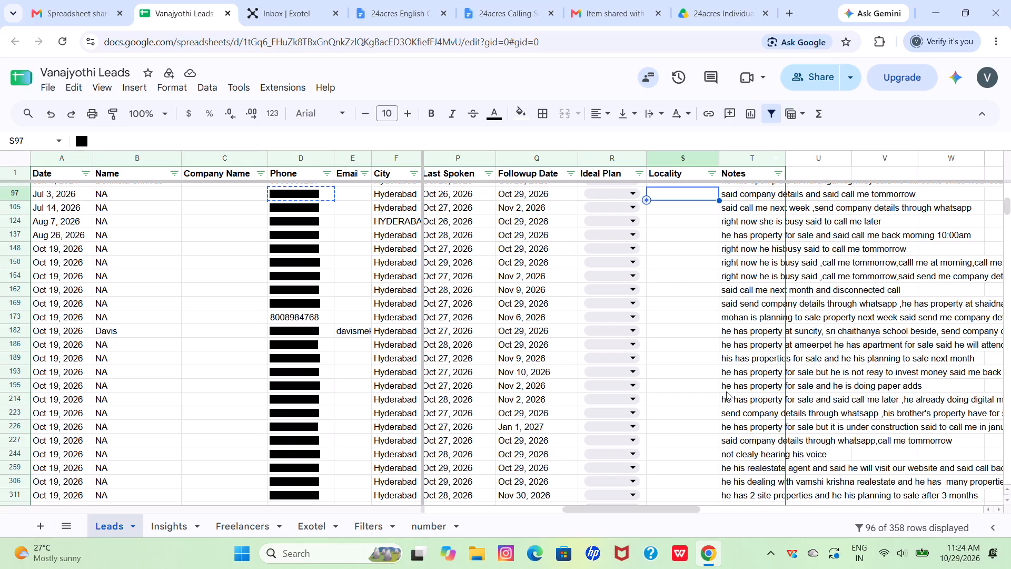
Open the Windows Start overview of apps and recent documents.
{"action": "left_click", "coordinate": [242, 558]}
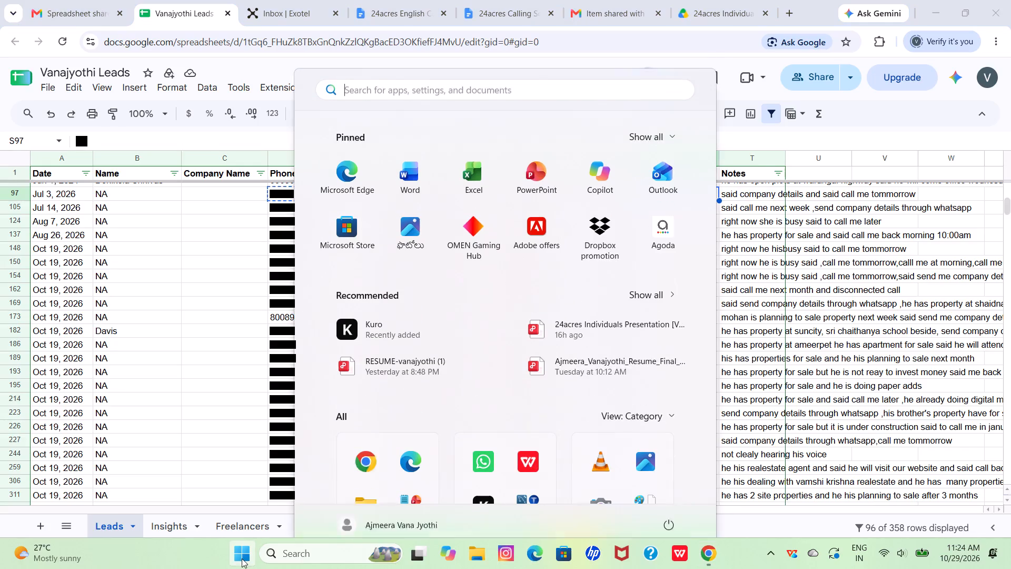
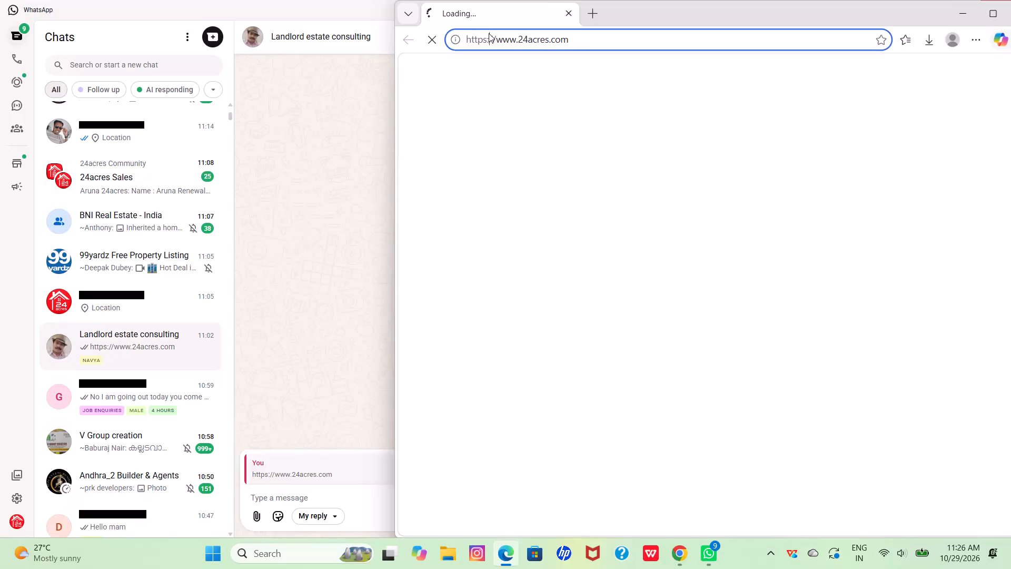
{"action": "key", "text": "ctrl+c"}
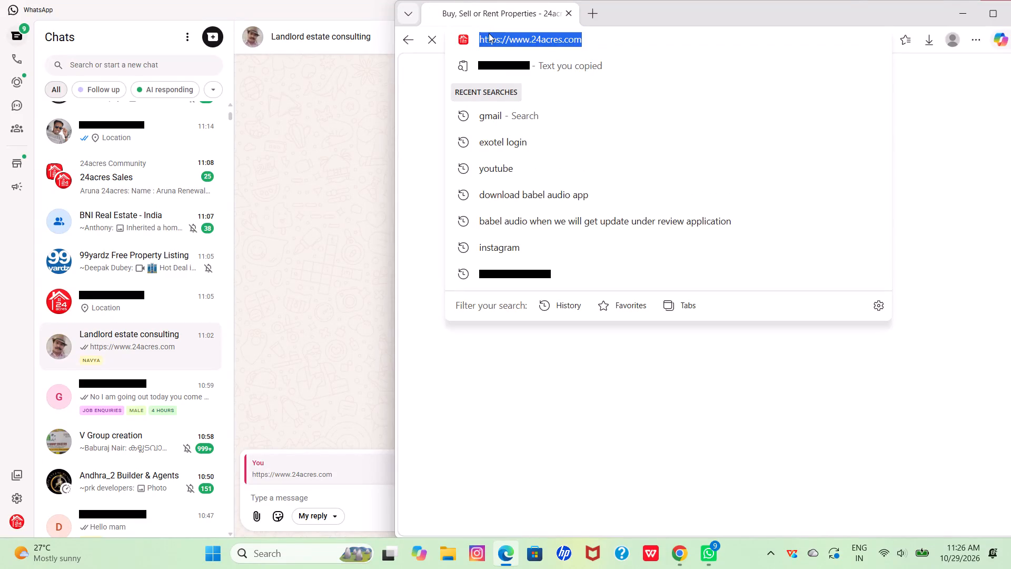
{"action": "scroll", "coordinate": [149, 172], "scroll_direction": "up", "scroll_amount": 7}
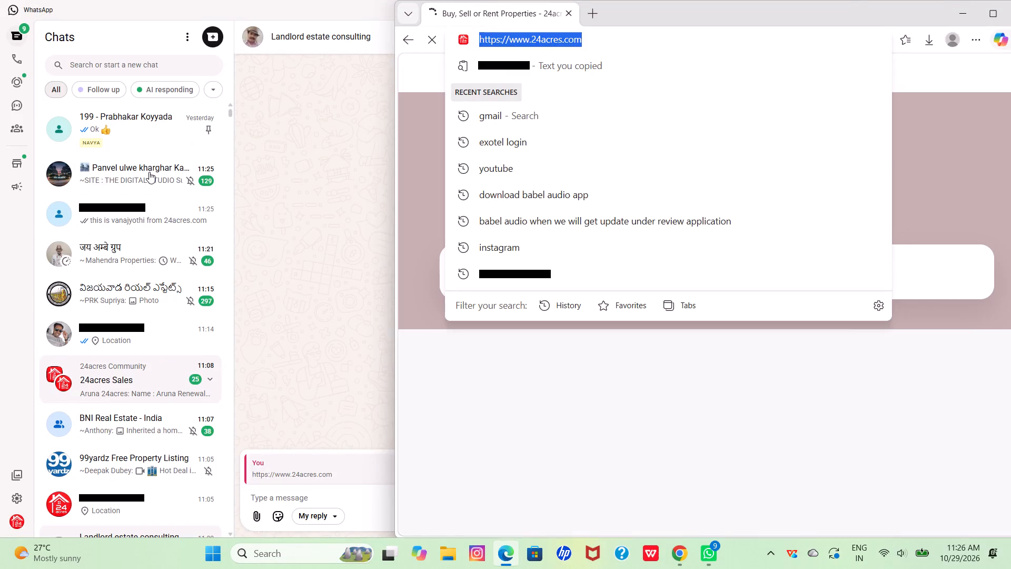
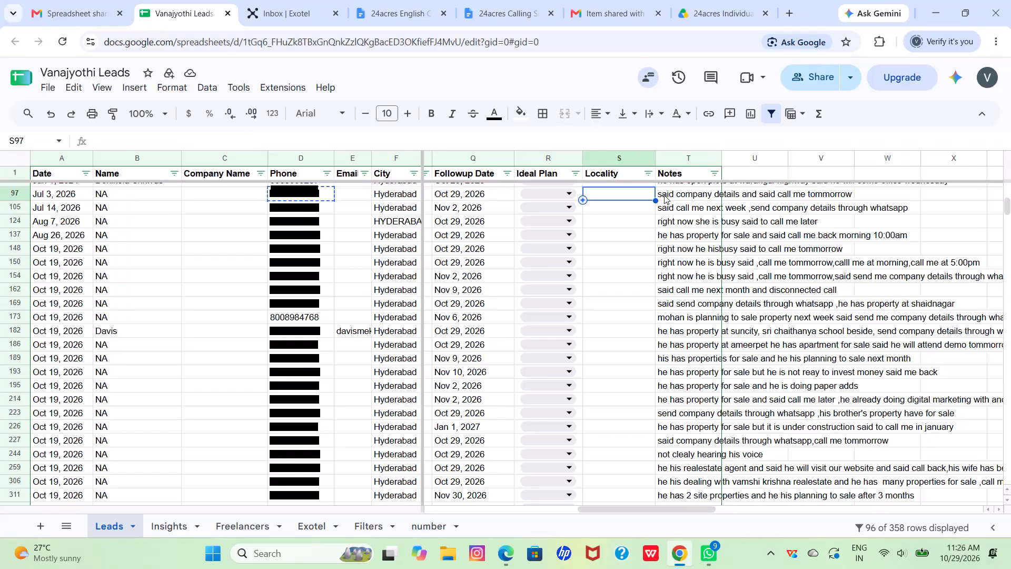
Append ",he his at meeting right now said call me later" to the existing note in row 97.
{"action": "double_click", "coordinate": [663, 192]}
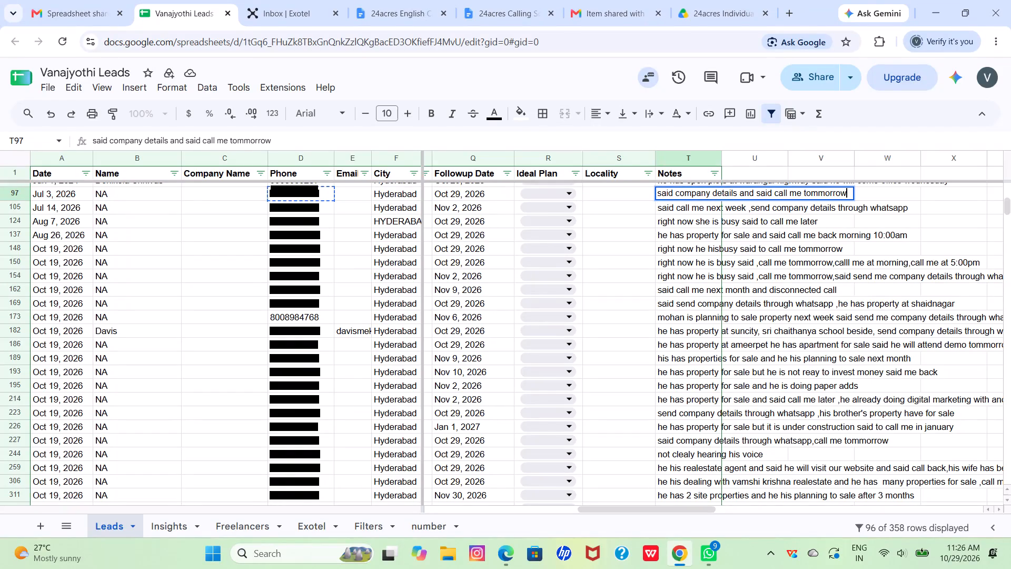
{"action": "type", "text": ",he j"}
{"action": "key", "text": "BackSpace"}
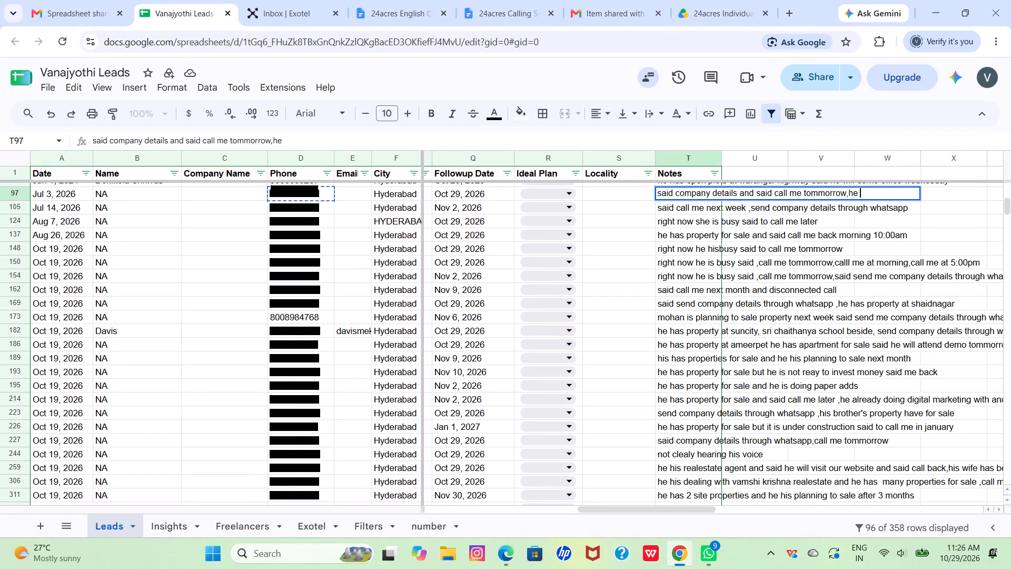
{"action": "key", "text": "h"}
{"action": "type", "text": "is at"}
{"action": "key", "text": "space"}
{"action": "type", "text": "meeting right now said"}
{"action": "key", "text": "space"}
{"action": "type", "text": "call me a"}
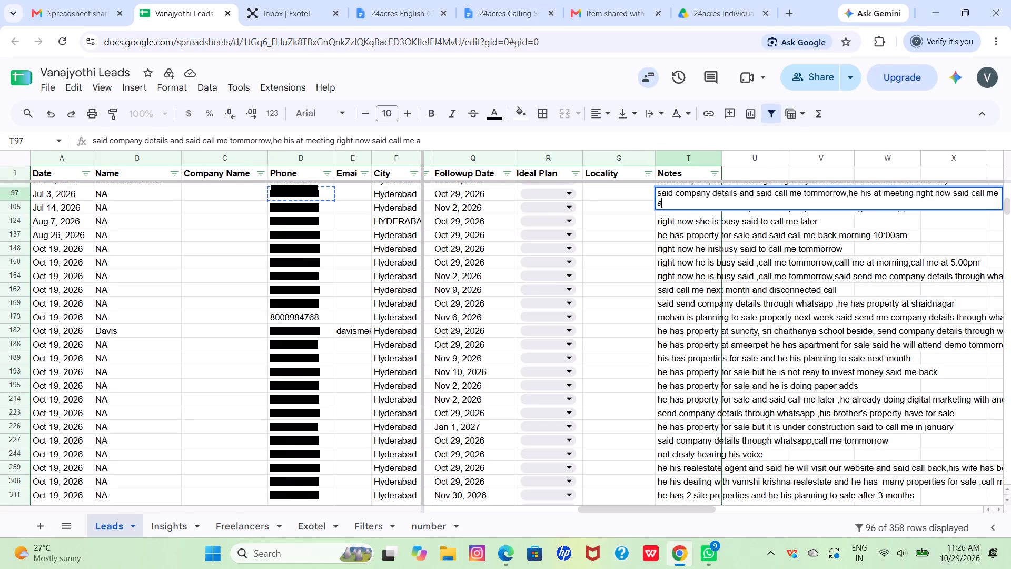
Finish the row 97 note so that it ends with "said call me later".
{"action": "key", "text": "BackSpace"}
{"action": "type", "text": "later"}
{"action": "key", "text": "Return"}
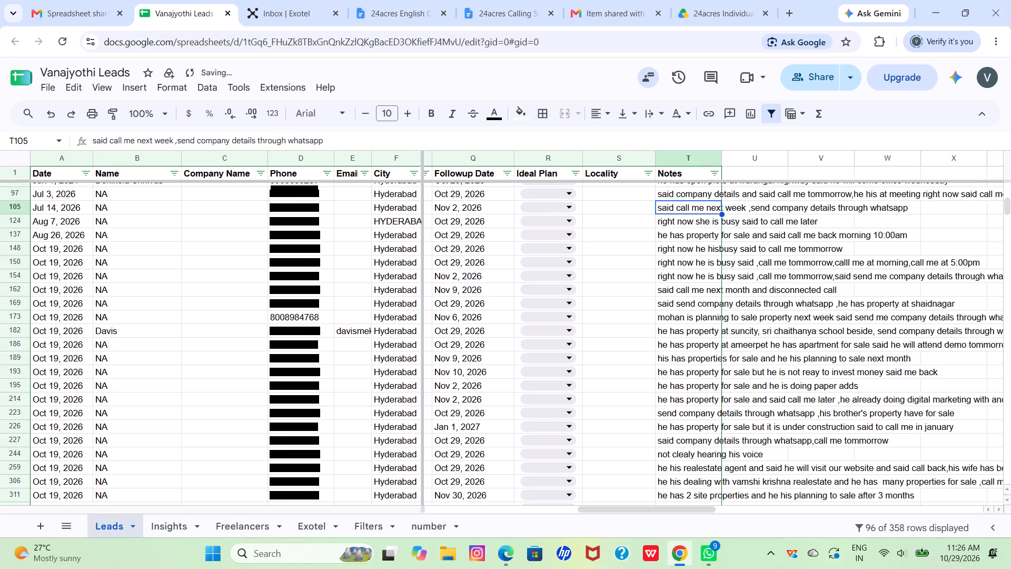
Set the Last Spoken date of the row 97 lead to Oct 29, 2026.
{"action": "scroll", "coordinate": [663, 192], "scroll_direction": "right", "scroll_amount": 4}
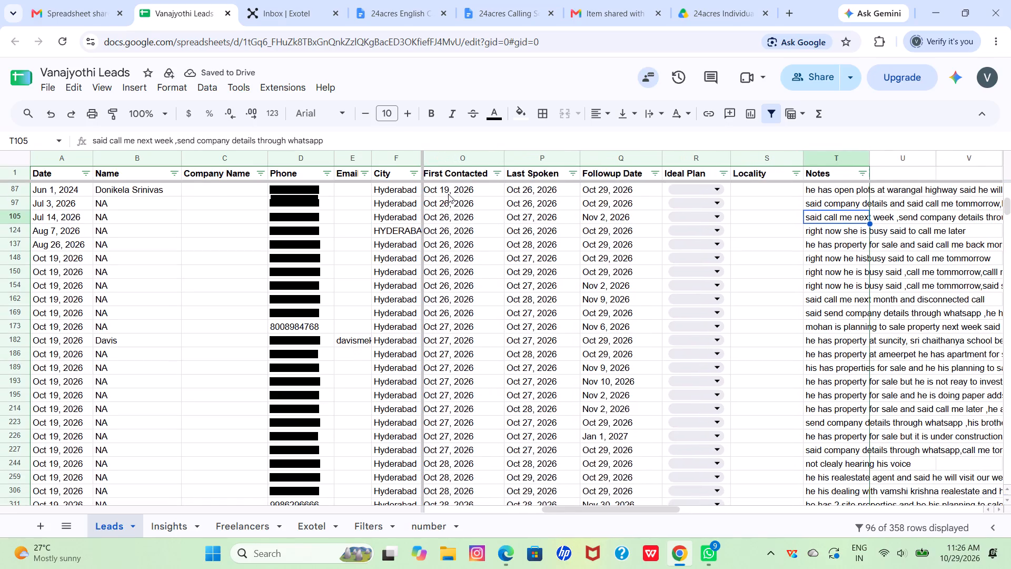
{"action": "double_click", "coordinate": [536, 210]}
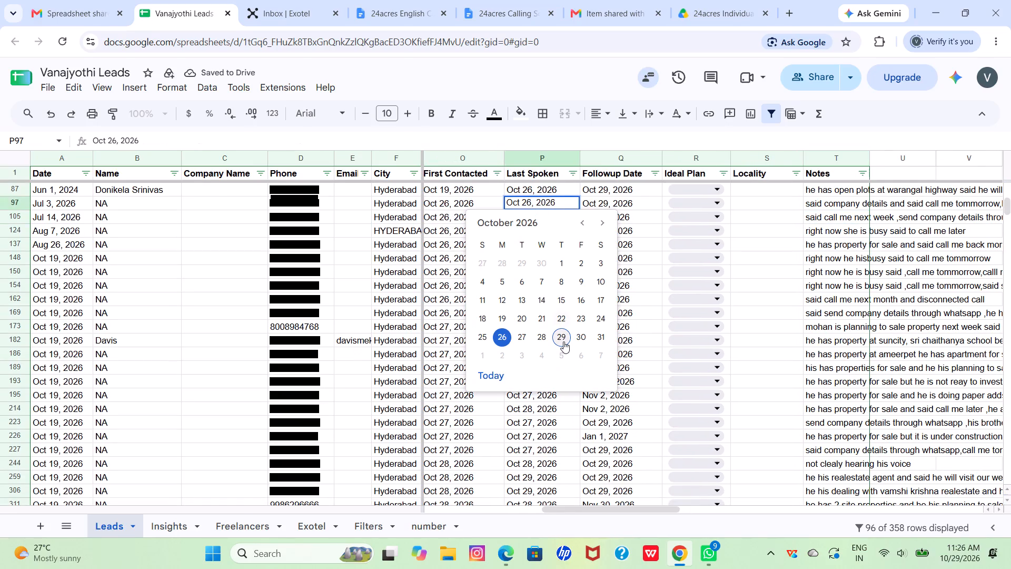
{"action": "left_click", "coordinate": [563, 340]}
Set the row 97 lead's attempts to 4 and conversations to 2.
{"action": "scroll", "coordinate": [563, 340], "scroll_direction": "right", "scroll_amount": 2}
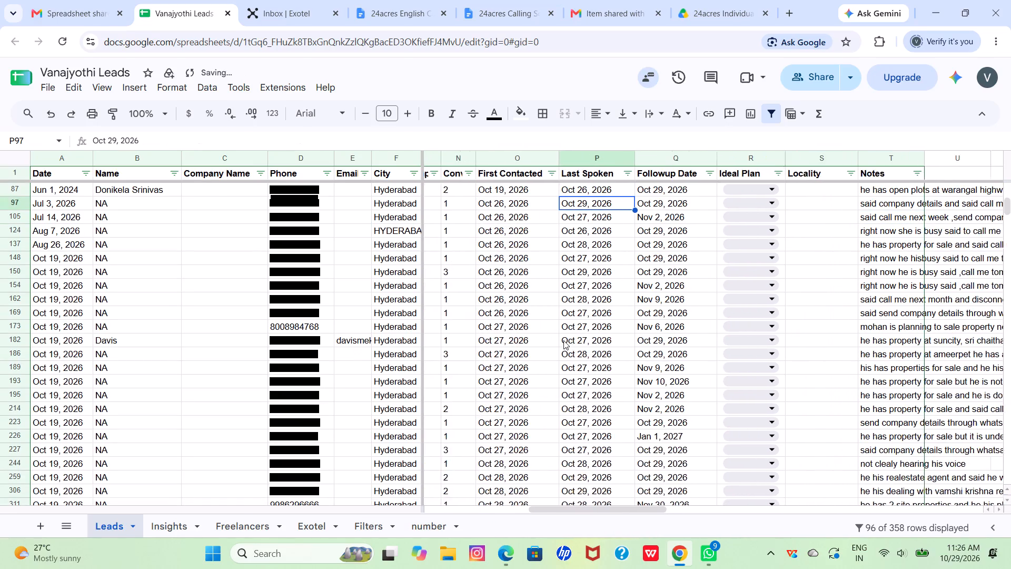
{"action": "scroll", "coordinate": [563, 340], "scroll_direction": "right", "scroll_amount": 2}
{"action": "left_click", "coordinate": [538, 209]}
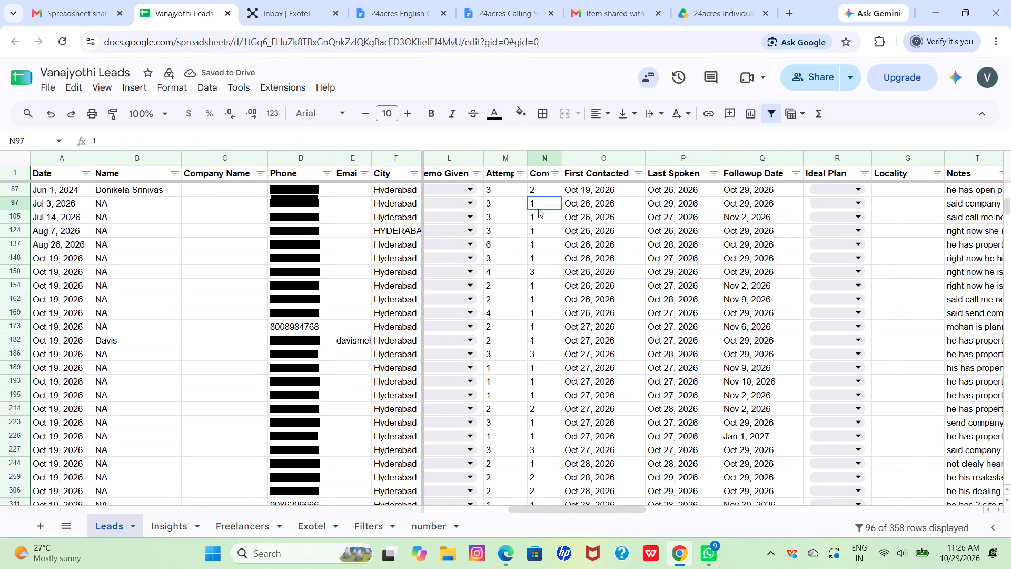
{"action": "left_click", "coordinate": [501, 202]}
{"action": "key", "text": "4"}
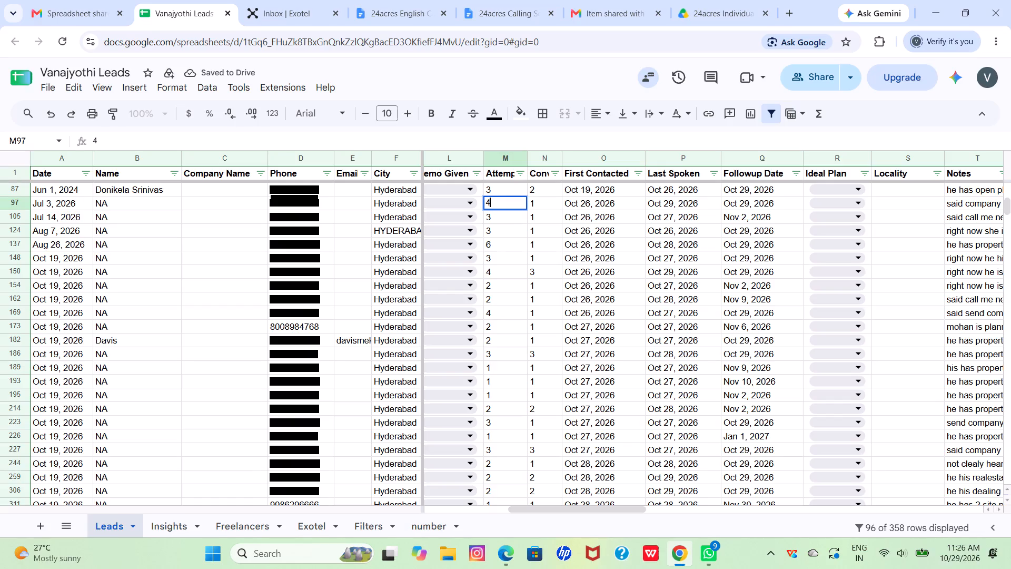
{"action": "left_click", "coordinate": [542, 206]}
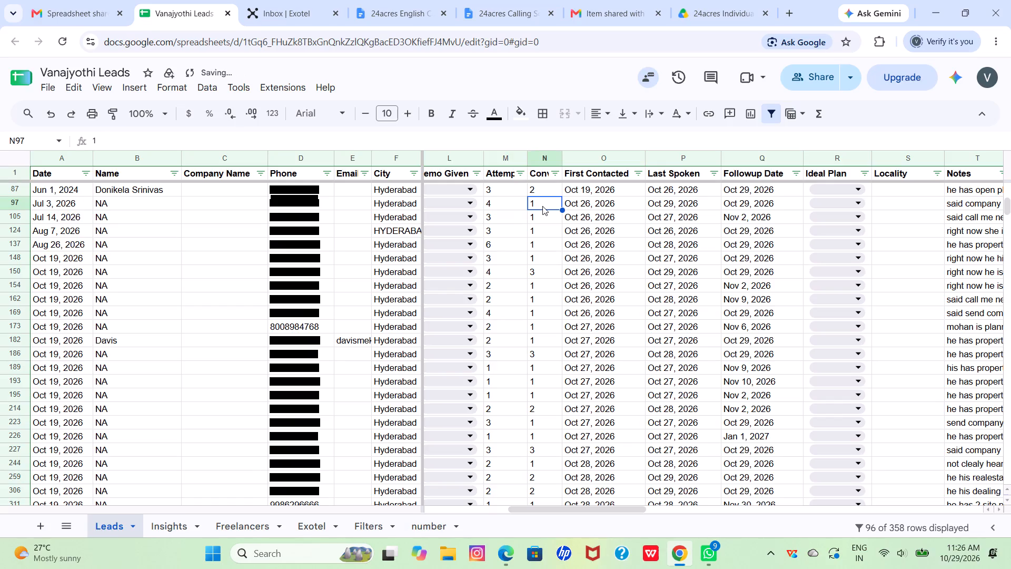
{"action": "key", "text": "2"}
{"action": "left_click", "coordinate": [590, 207]}
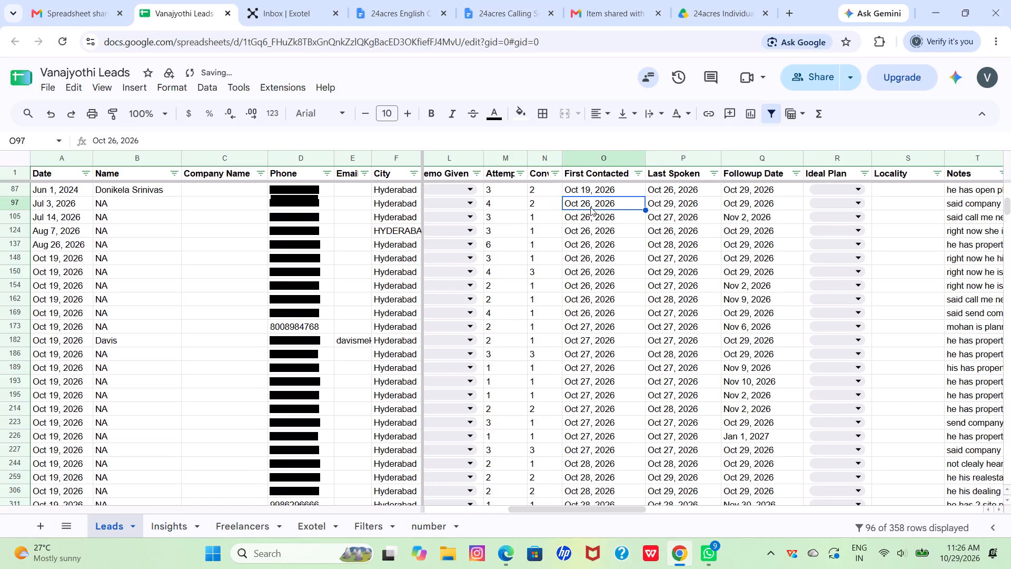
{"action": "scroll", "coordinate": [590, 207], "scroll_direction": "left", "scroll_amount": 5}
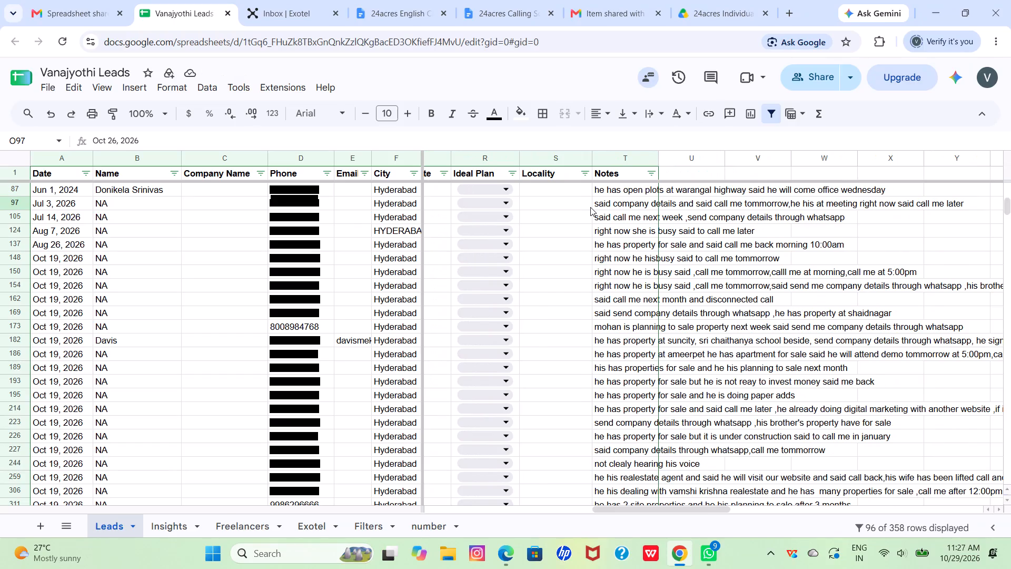
Select the phone number of the lead in row 87.
{"action": "scroll", "coordinate": [590, 207], "scroll_direction": "right", "scroll_amount": 7}
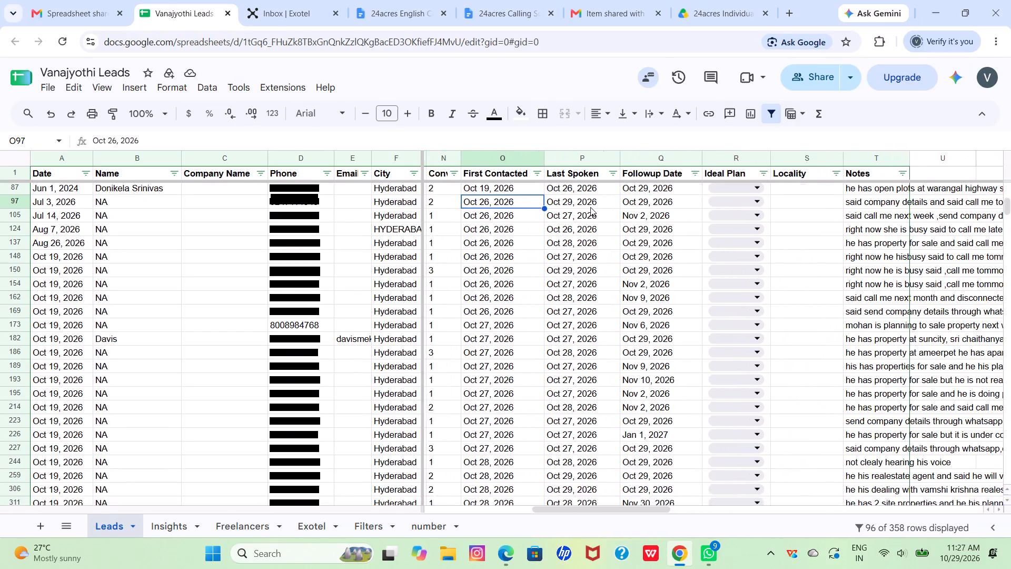
{"action": "scroll", "coordinate": [590, 207], "scroll_direction": "right", "scroll_amount": 2}
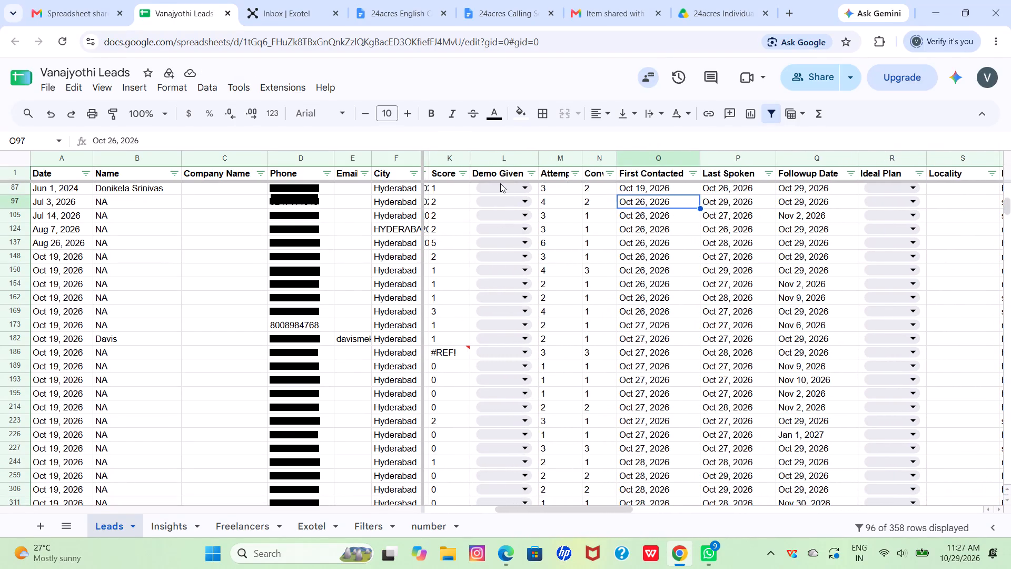
{"action": "scroll", "coordinate": [371, 222], "scroll_direction": "up", "scroll_amount": 1}
{"action": "left_click", "coordinate": [308, 195]}
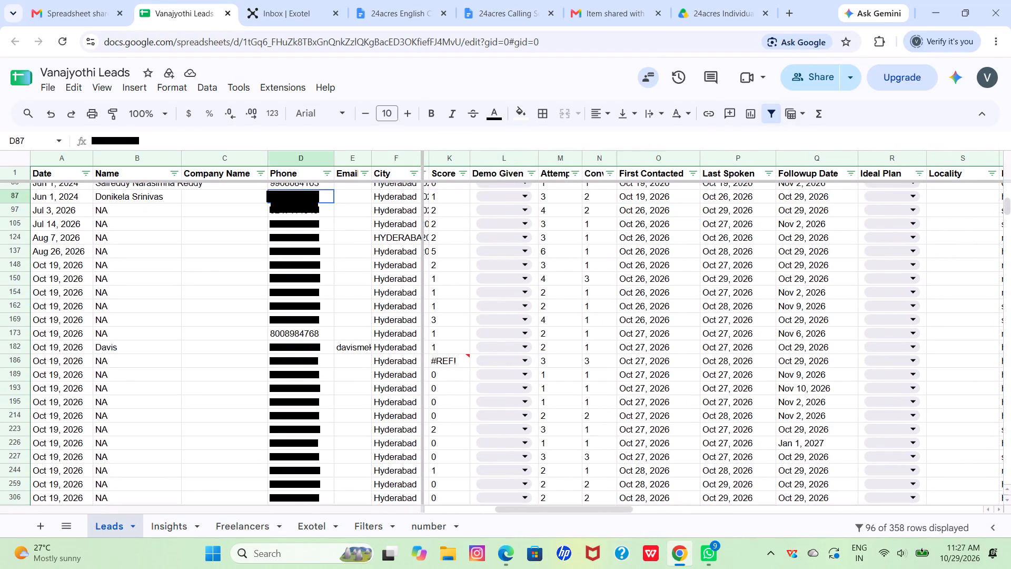
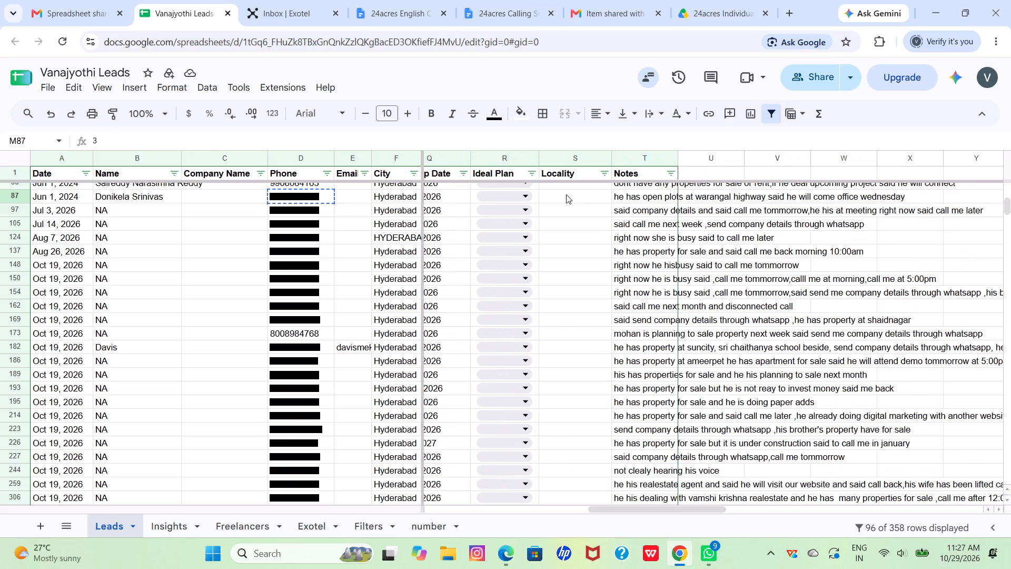
Consult the 24acres English follow-up calling script, returning to the row 87 lead's Locality cell in the Vanajyothi Leads sheet.
{"action": "left_click", "coordinate": [397, 0]}
{"action": "scroll", "coordinate": [482, 192], "scroll_direction": "down", "scroll_amount": 1}
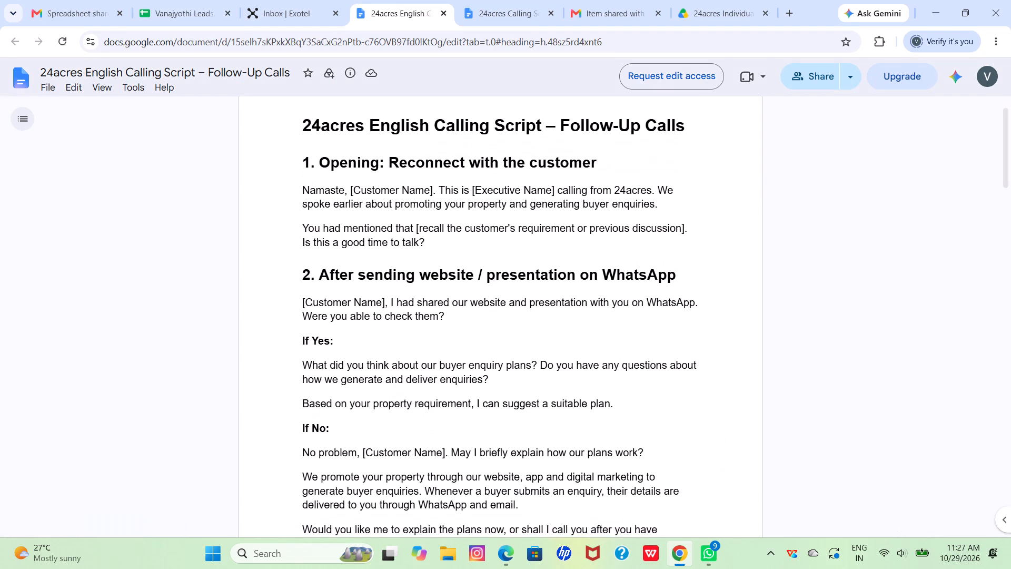
{"action": "left_click", "coordinate": [184, 0]}
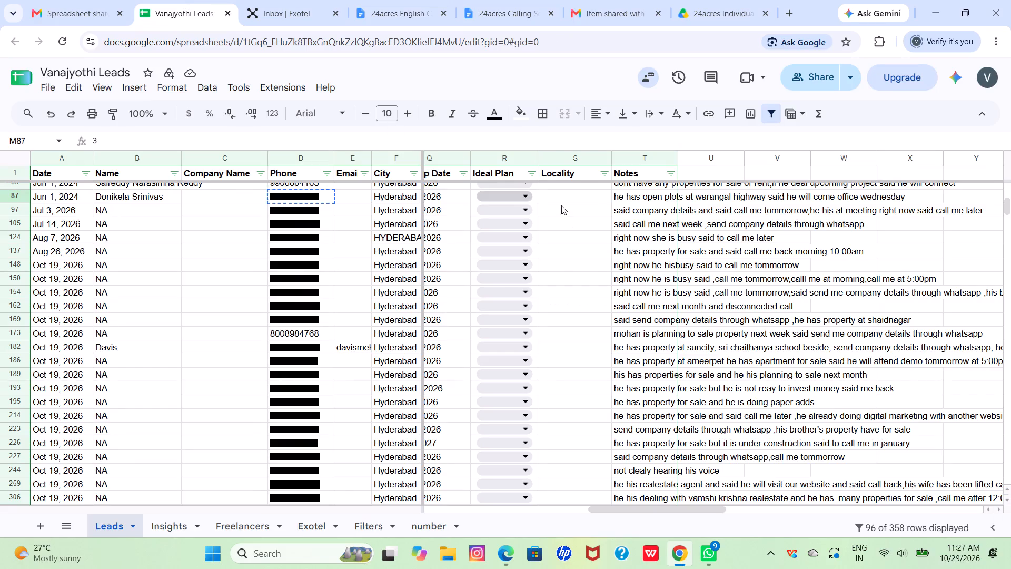
{"action": "left_click", "coordinate": [592, 198]}
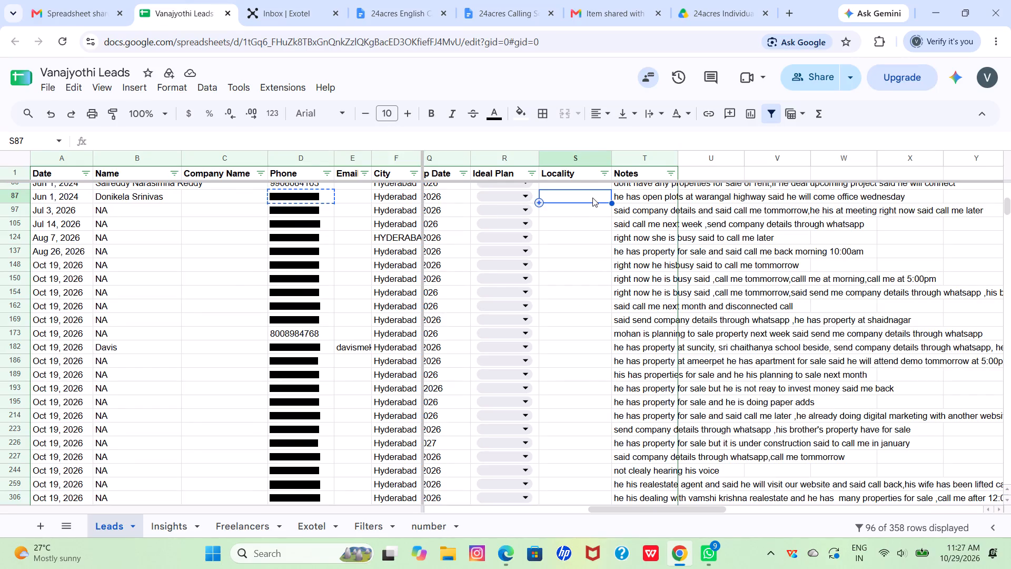
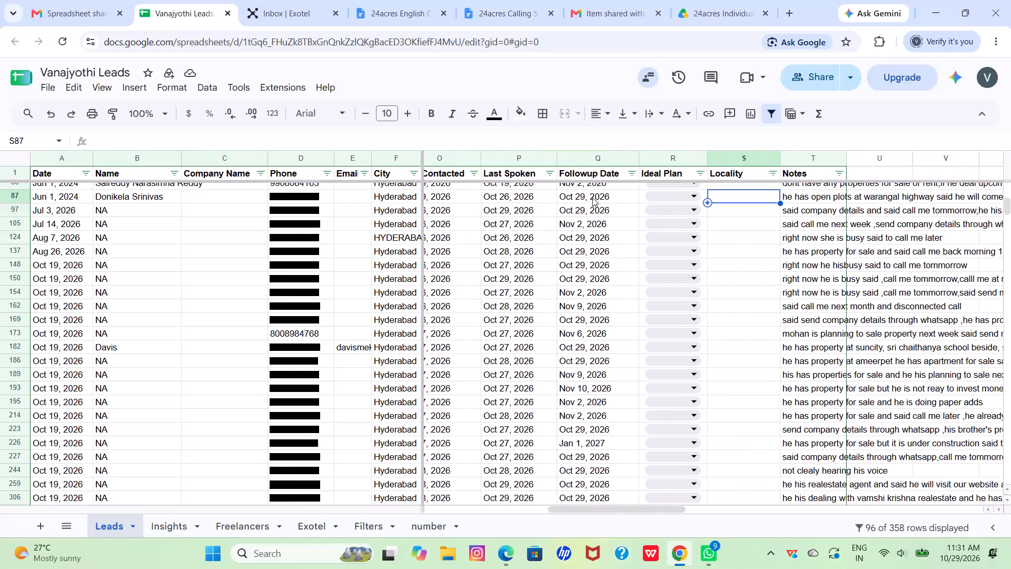
Enter "nagole" as the locality of the lead in row 87.
{"action": "left_click", "coordinate": [592, 198]}
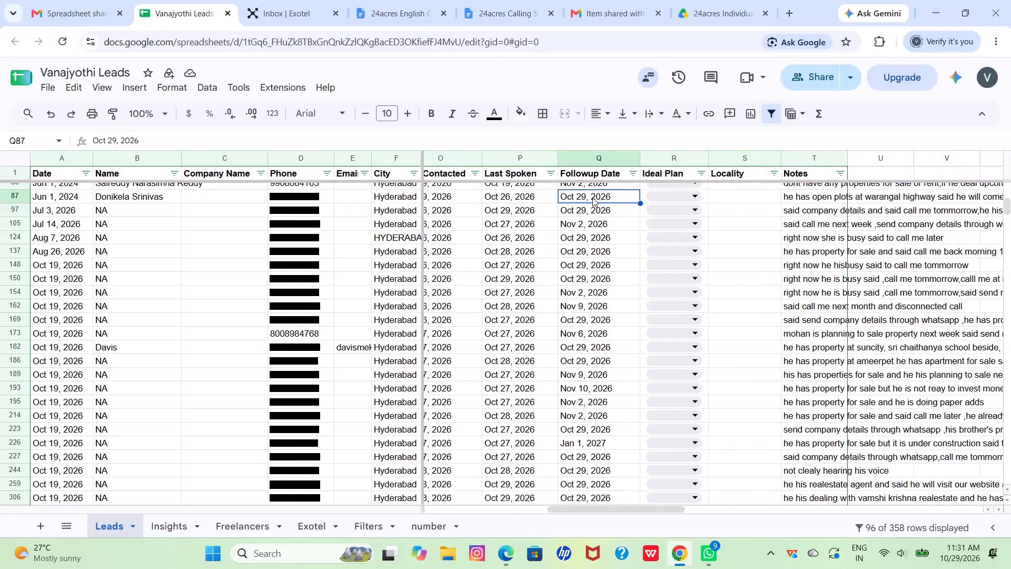
{"action": "scroll", "coordinate": [592, 198], "scroll_direction": "right", "scroll_amount": 2}
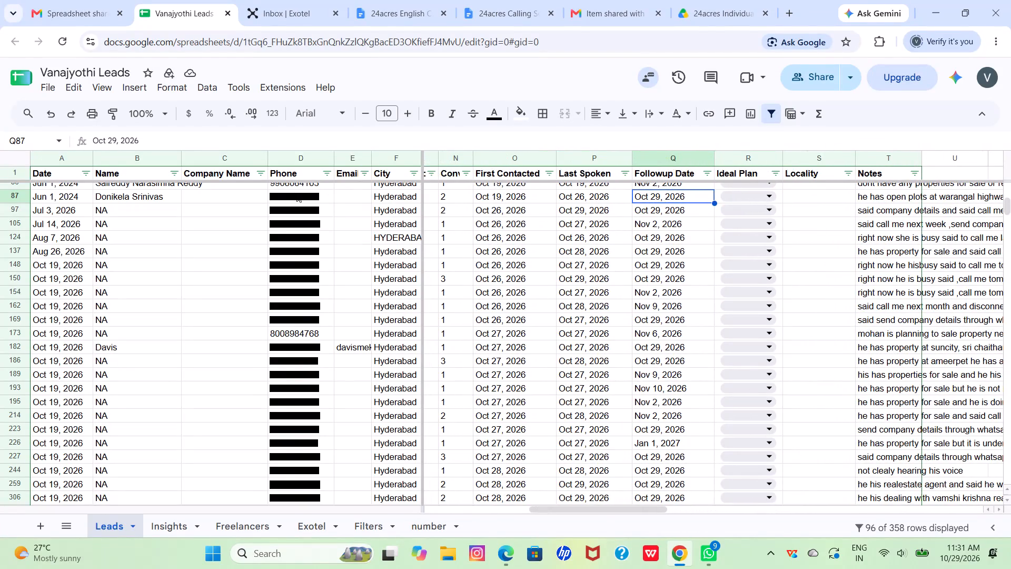
{"action": "left_click", "coordinate": [296, 193]}
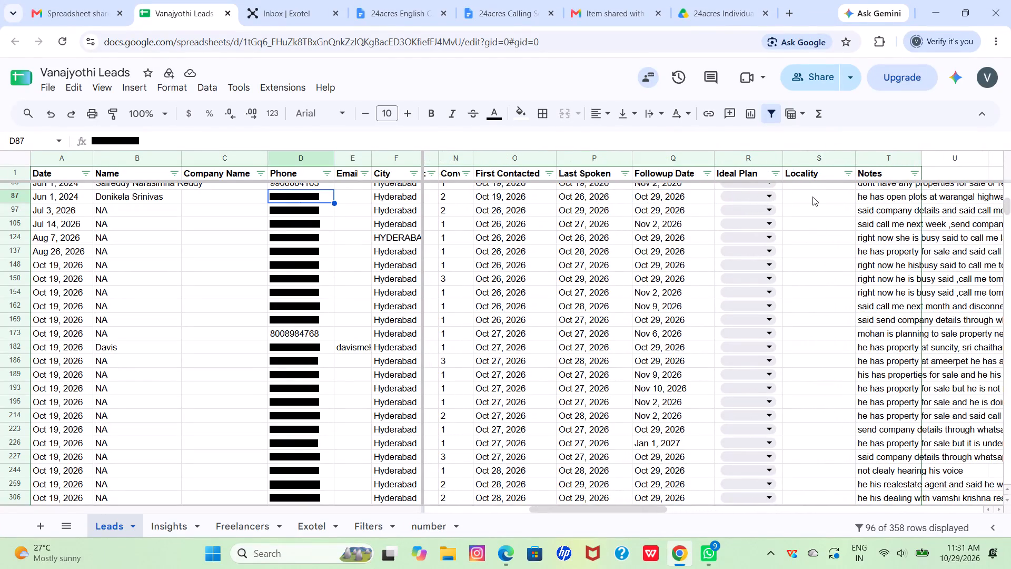
{"action": "left_click", "coordinate": [812, 197]}
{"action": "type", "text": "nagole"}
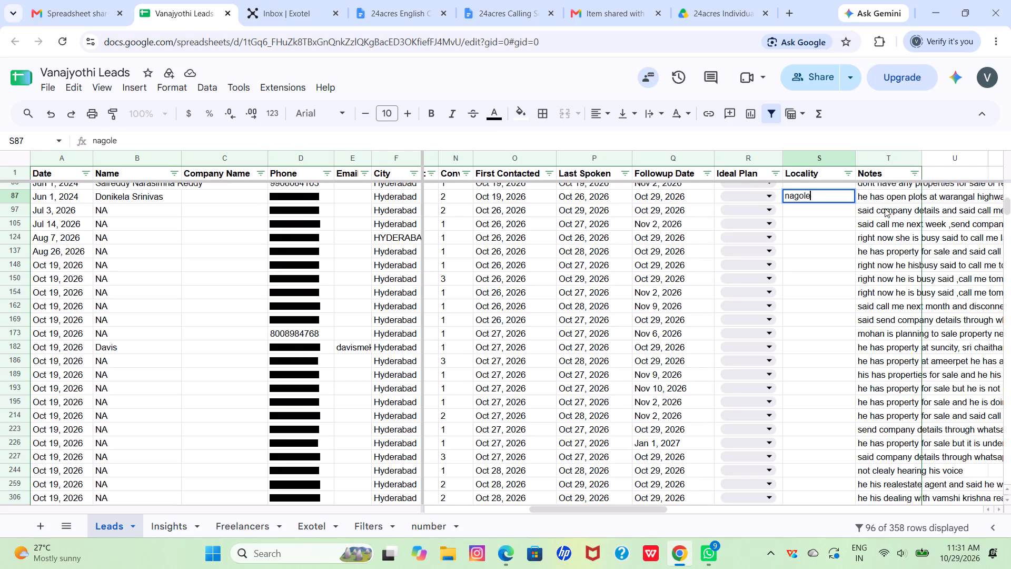
Replace "wednesday" with "today" at the end of the row 87 note about coming to the office.
{"action": "left_click", "coordinate": [874, 195]}
{"action": "scroll", "coordinate": [874, 195], "scroll_direction": "left", "scroll_amount": 4}
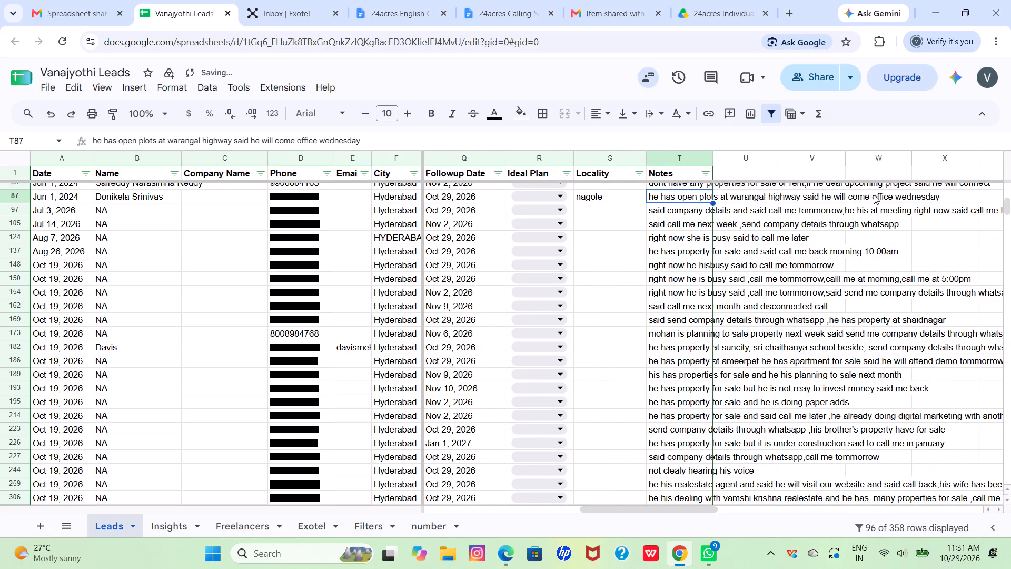
{"action": "double_click", "coordinate": [670, 196]}
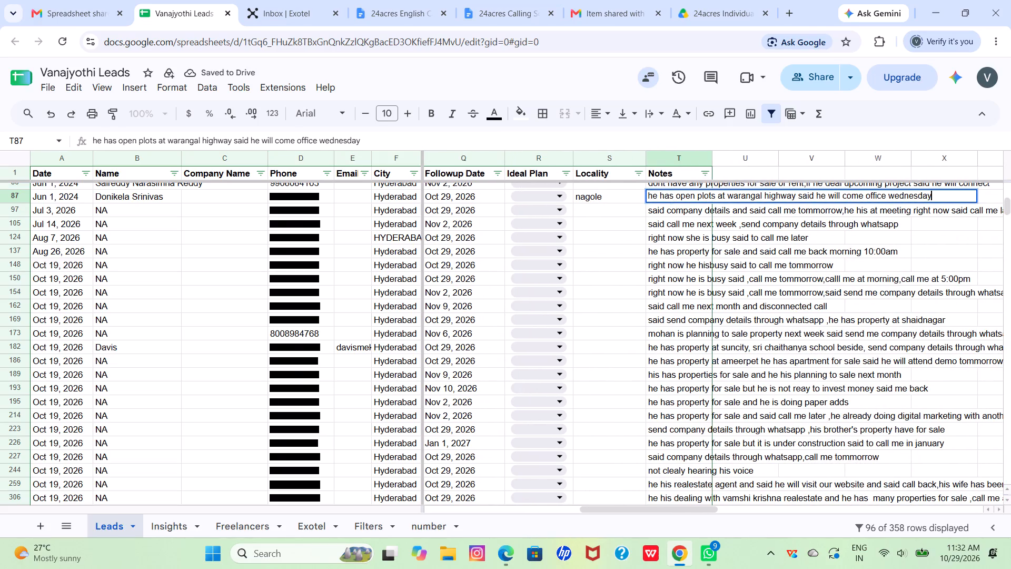
{"action": "key", "text": "BackSpace"}
{"action": "key", "text": "BackSpace"}
{"action": "key", "text": "BackSpace"}
{"action": "key", "text": "BackSpace"}
{"action": "key", "text": "BackSpace"}
{"action": "key", "text": "BackSpace"}
{"action": "key", "text": "BackSpace"}
{"action": "key", "text": "BackSpace"}
{"action": "key", "text": "BackSpace"}
{"action": "key", "text": "BackSpace"}
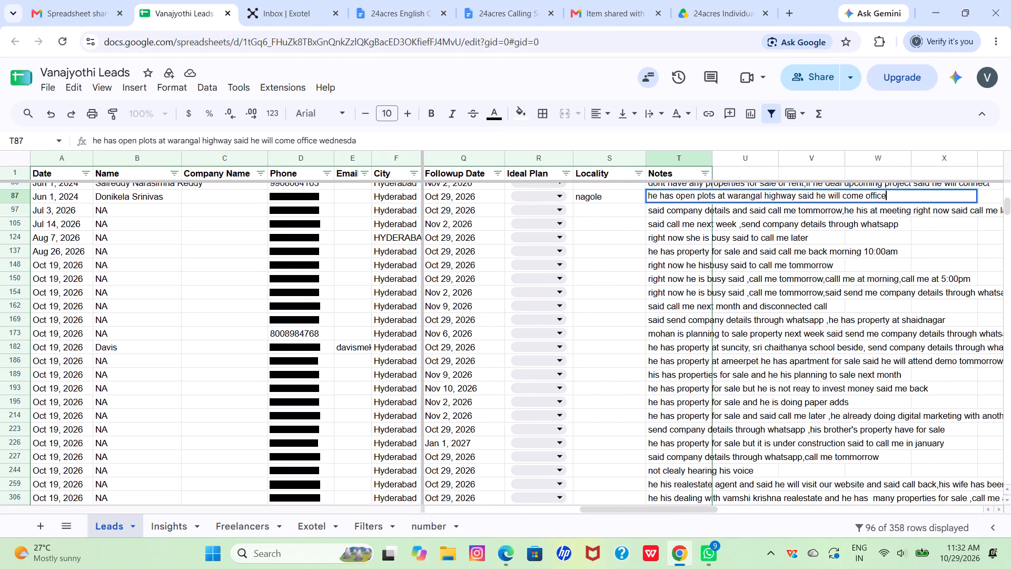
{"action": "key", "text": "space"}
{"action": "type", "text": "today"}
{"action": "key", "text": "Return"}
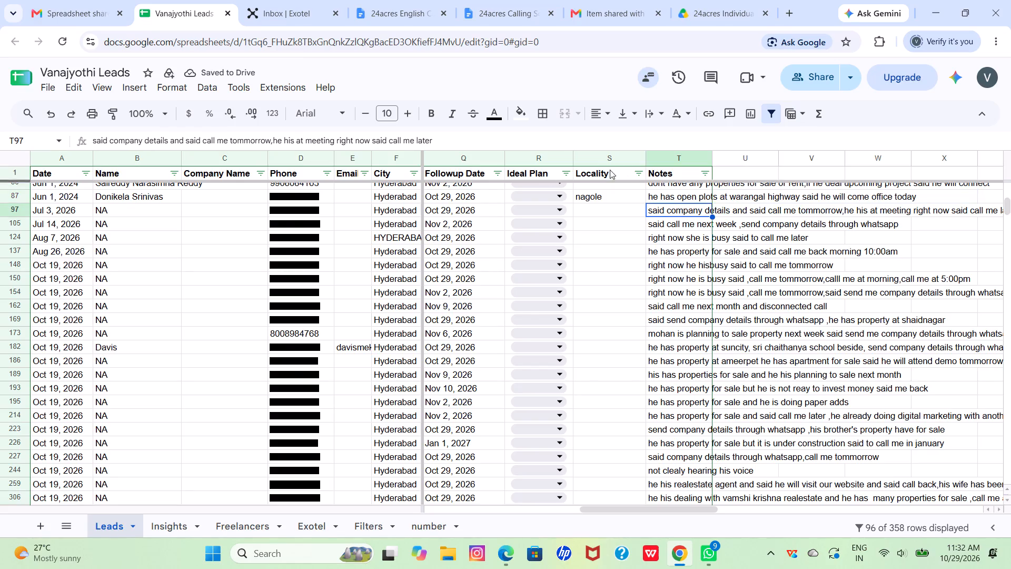
Copy the phone number of the lead in row 87.
{"action": "left_click", "coordinate": [308, 197]}
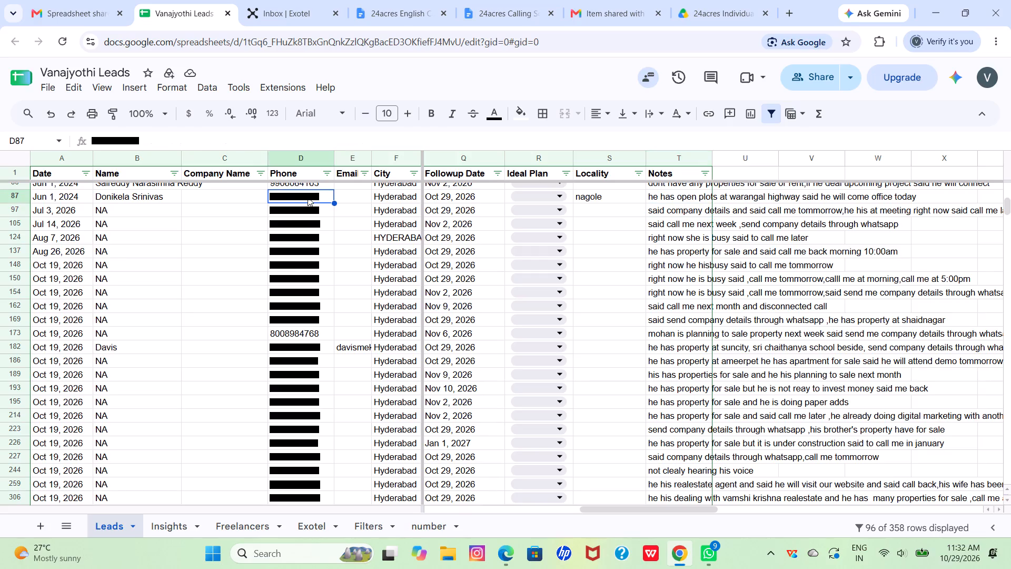
{"action": "key", "text": "ctrl+c"}
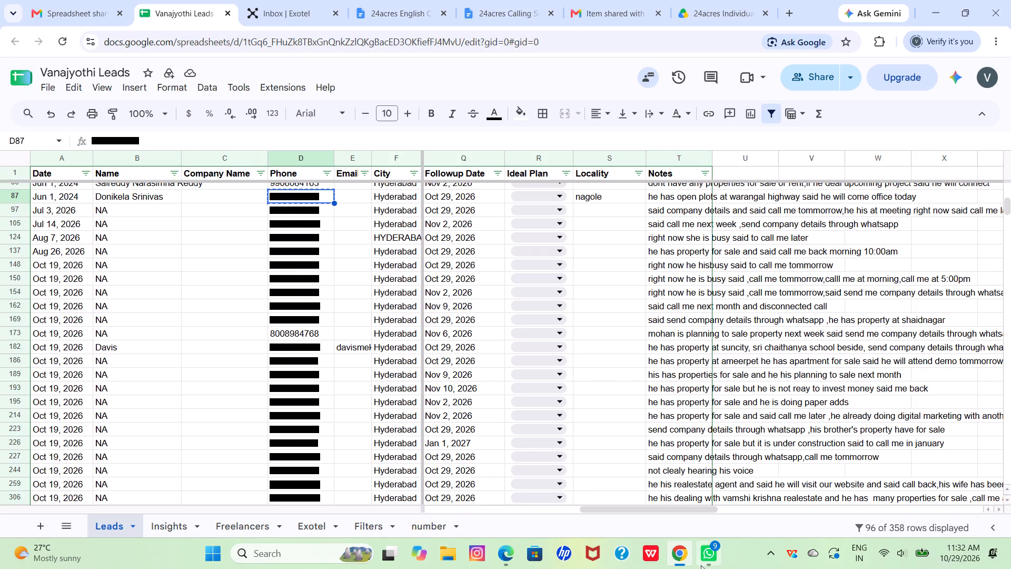